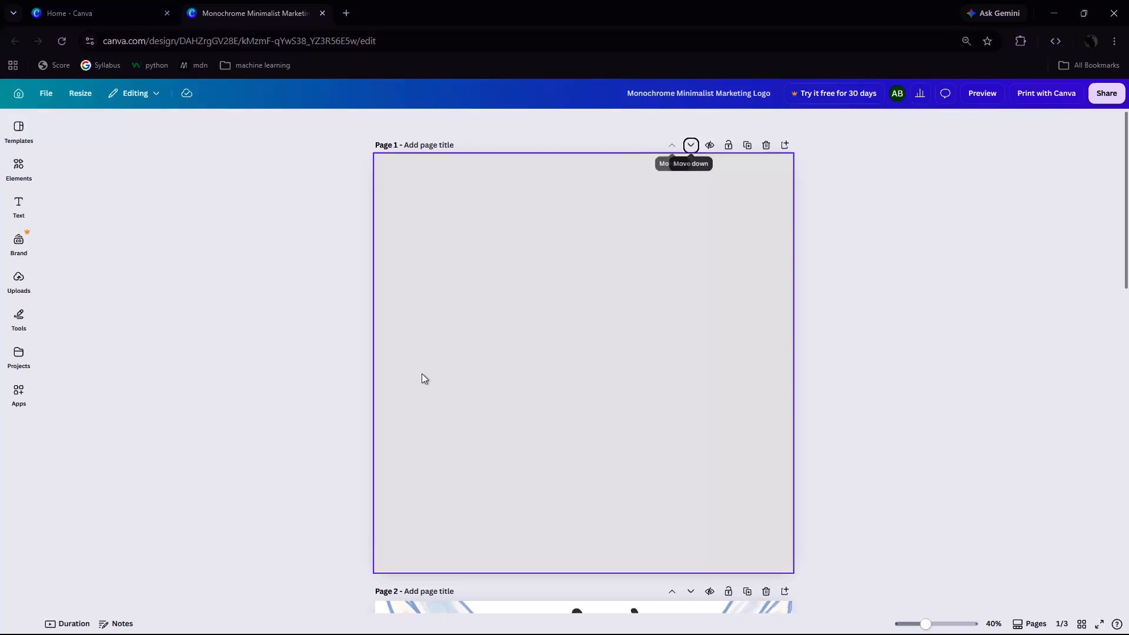
Apply the black logo template with the white RS monogram to the blank page 1.
key(Tab)
key(Tab)
key(Tab)
click(427, 377)
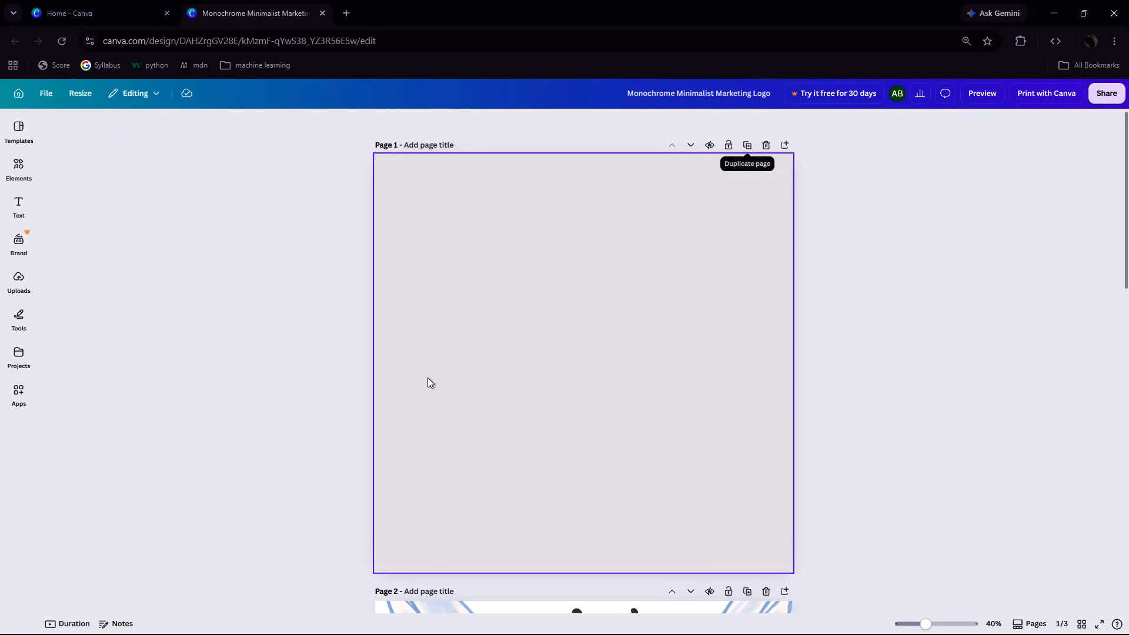
click(14, 165)
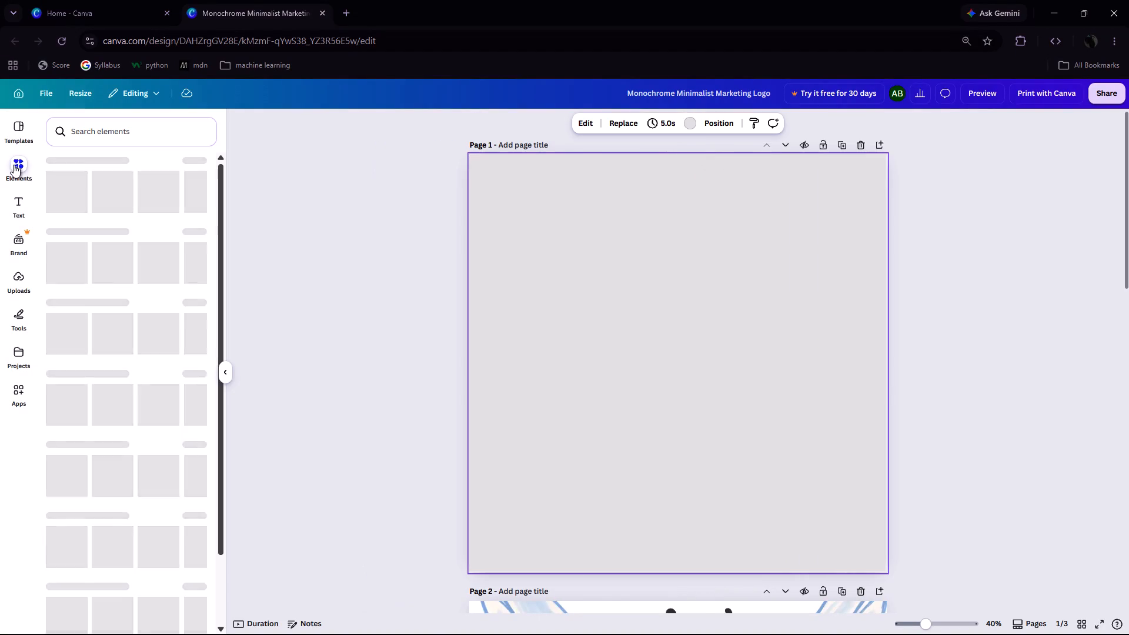
click(21, 137)
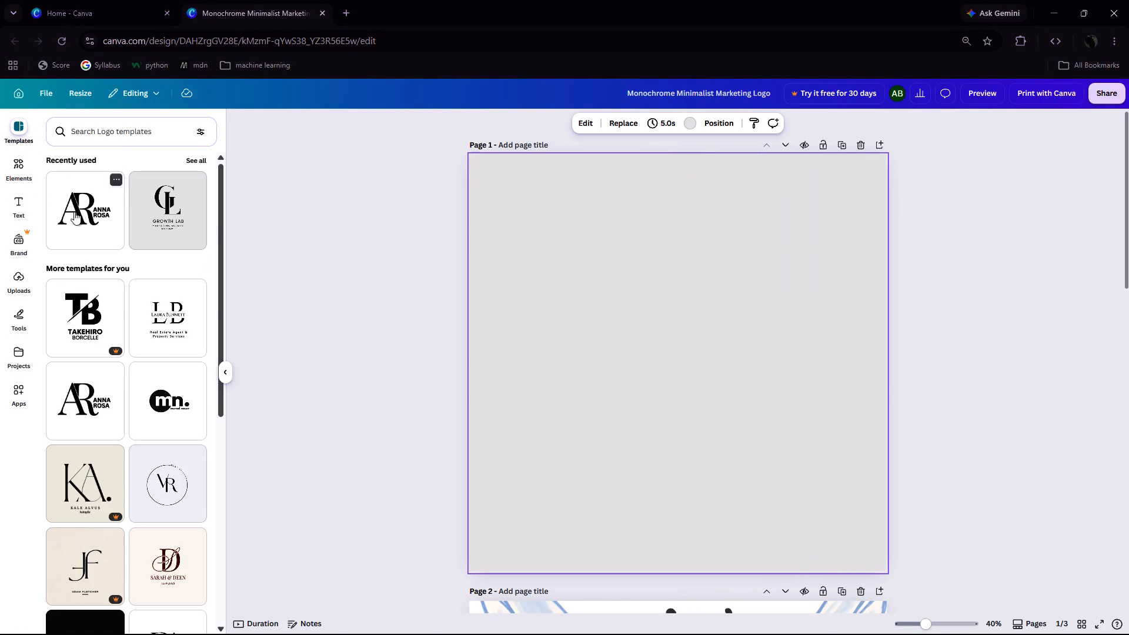
scroll(116, 380, down, 3)
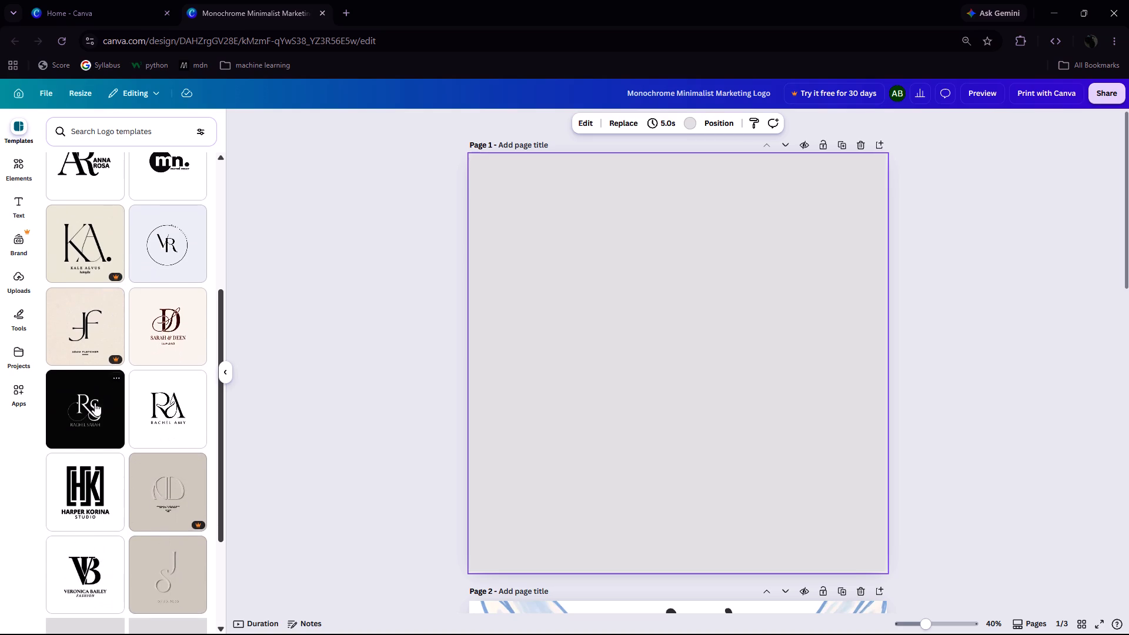
drag(84, 413, 567, 205)
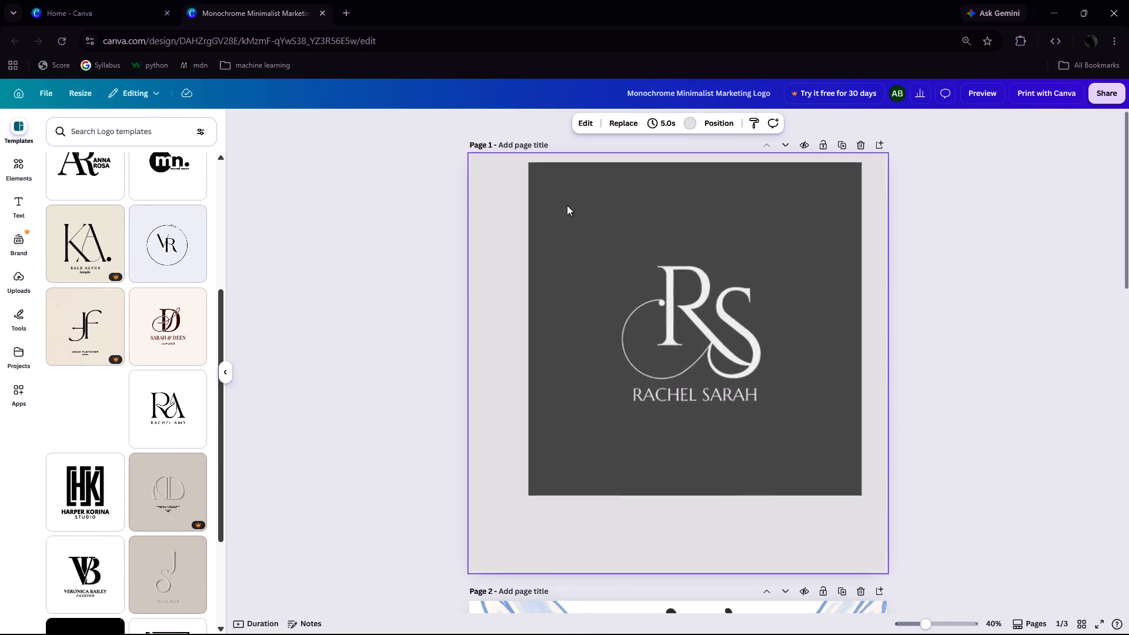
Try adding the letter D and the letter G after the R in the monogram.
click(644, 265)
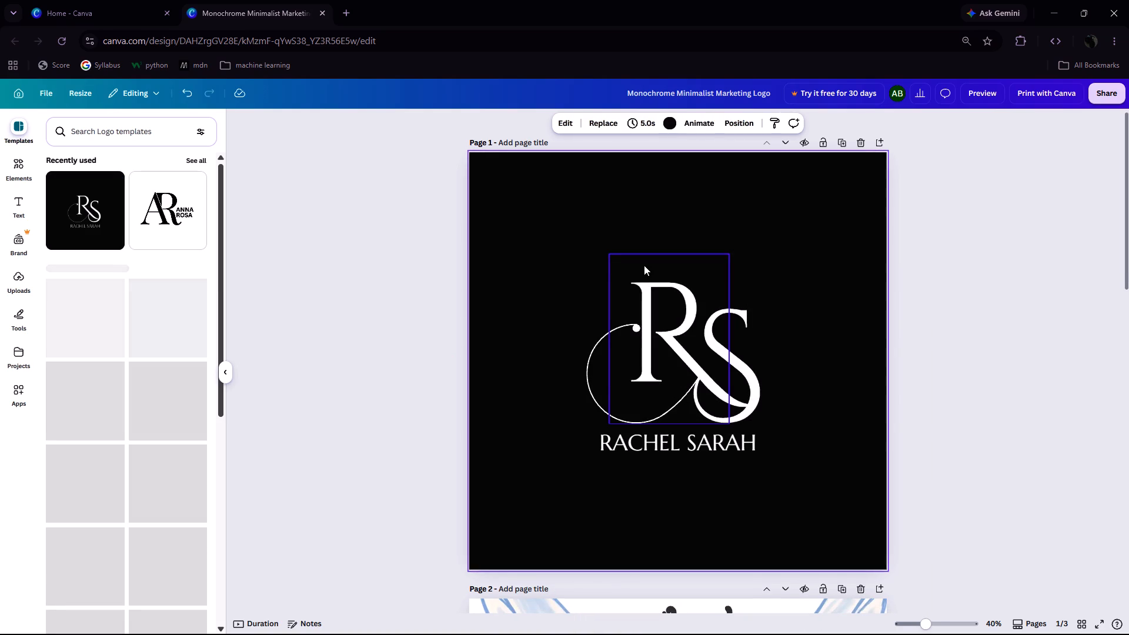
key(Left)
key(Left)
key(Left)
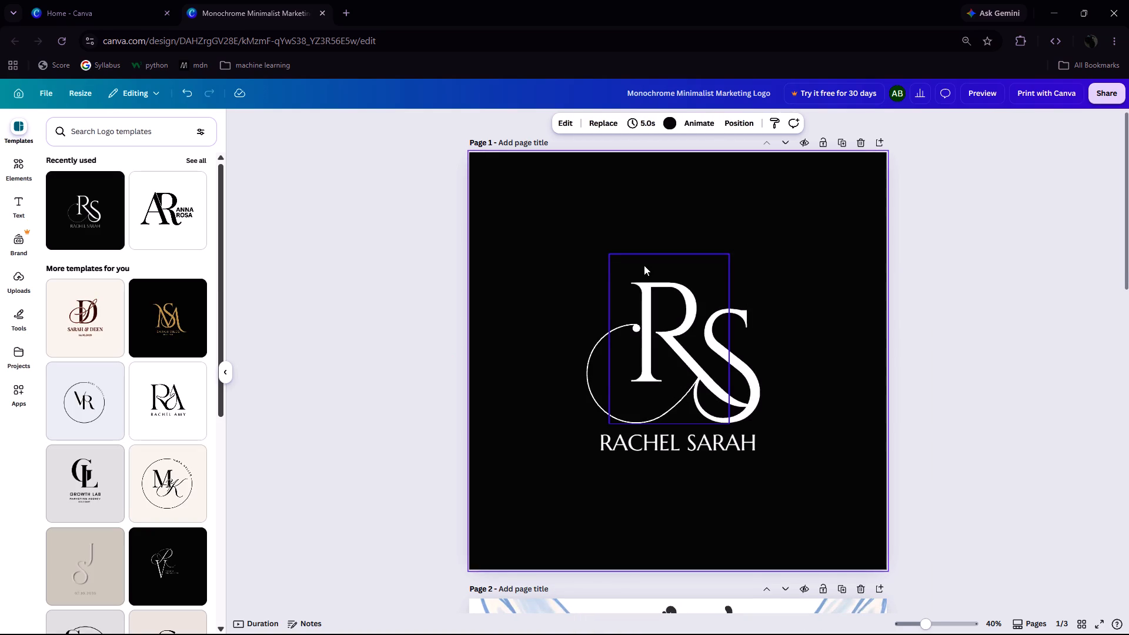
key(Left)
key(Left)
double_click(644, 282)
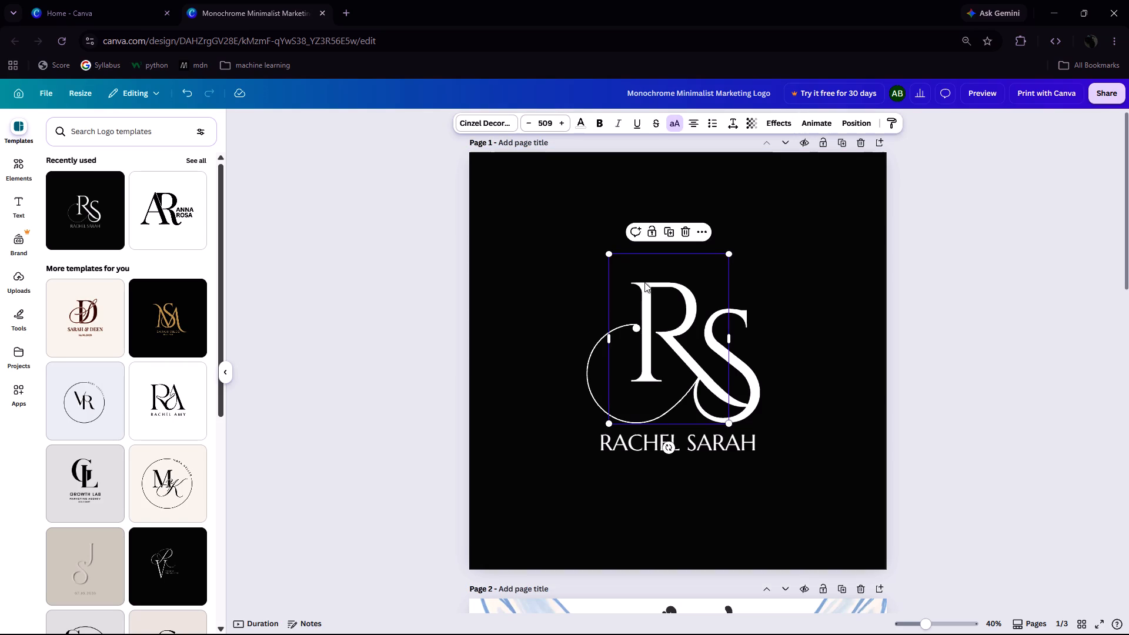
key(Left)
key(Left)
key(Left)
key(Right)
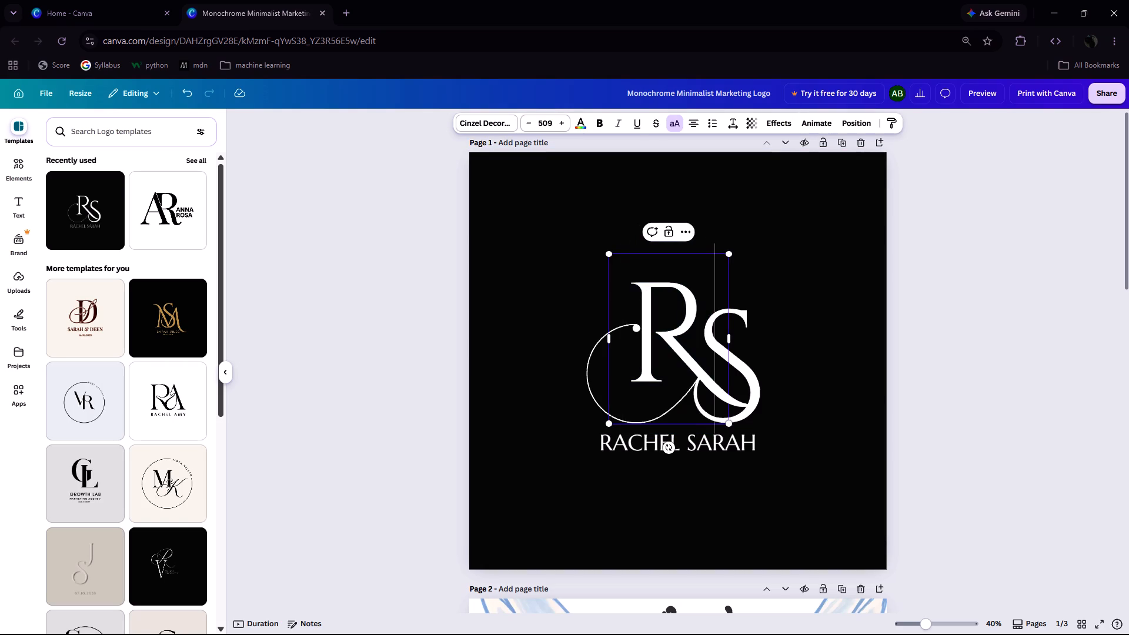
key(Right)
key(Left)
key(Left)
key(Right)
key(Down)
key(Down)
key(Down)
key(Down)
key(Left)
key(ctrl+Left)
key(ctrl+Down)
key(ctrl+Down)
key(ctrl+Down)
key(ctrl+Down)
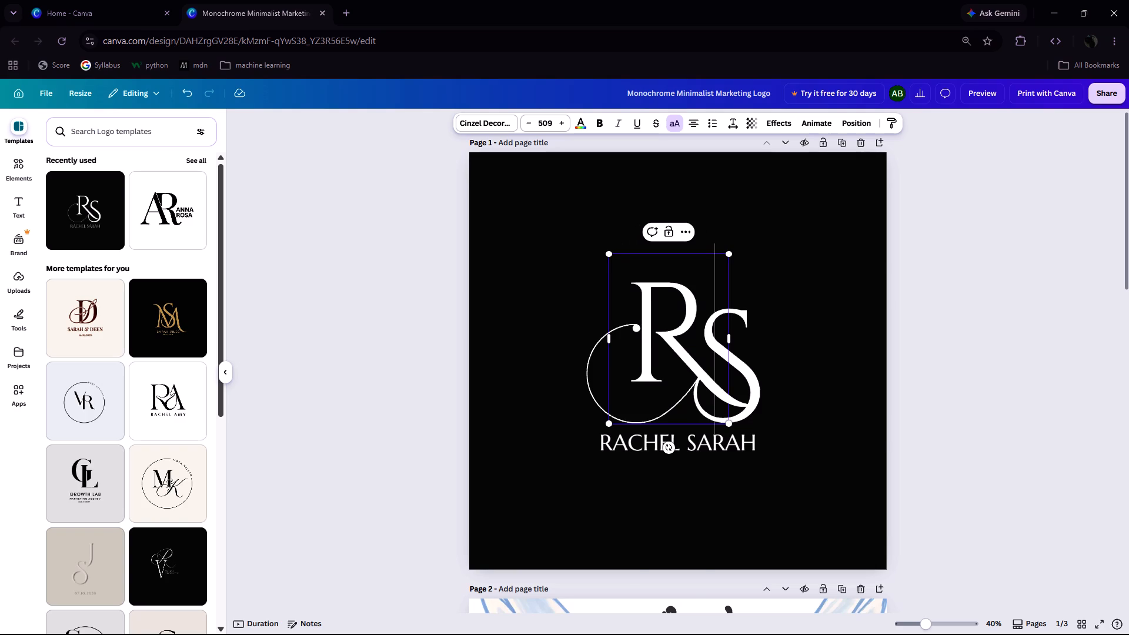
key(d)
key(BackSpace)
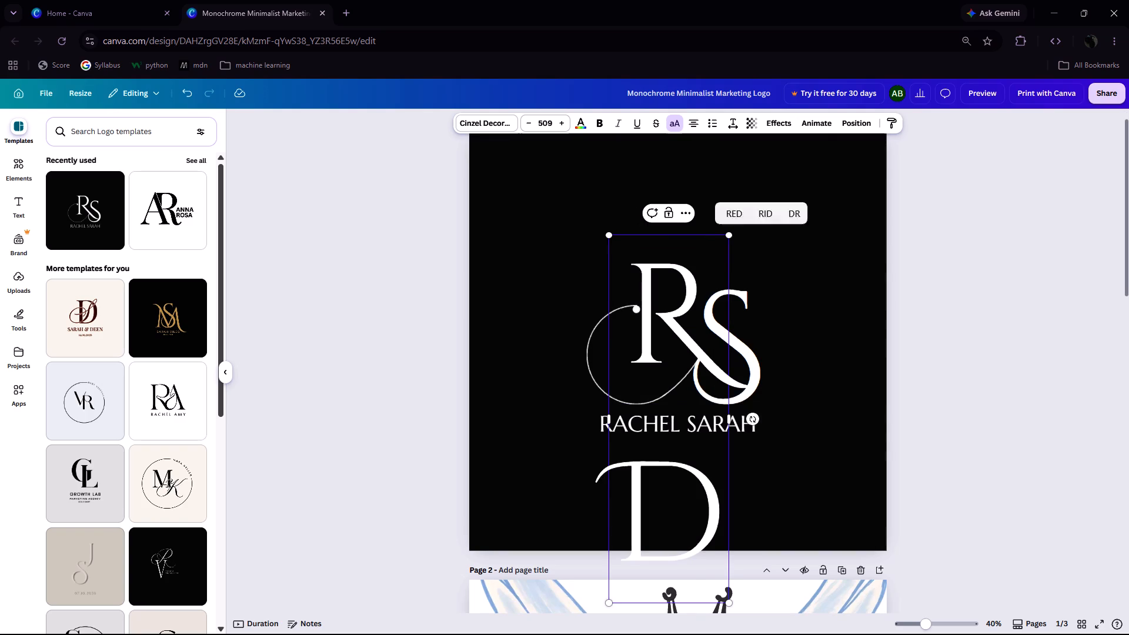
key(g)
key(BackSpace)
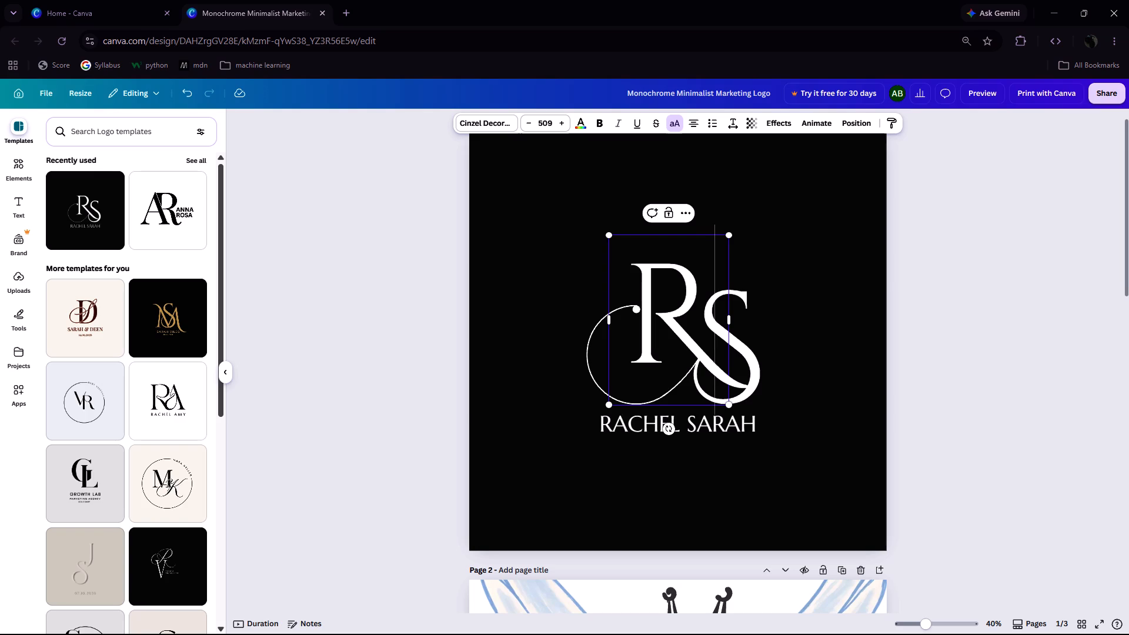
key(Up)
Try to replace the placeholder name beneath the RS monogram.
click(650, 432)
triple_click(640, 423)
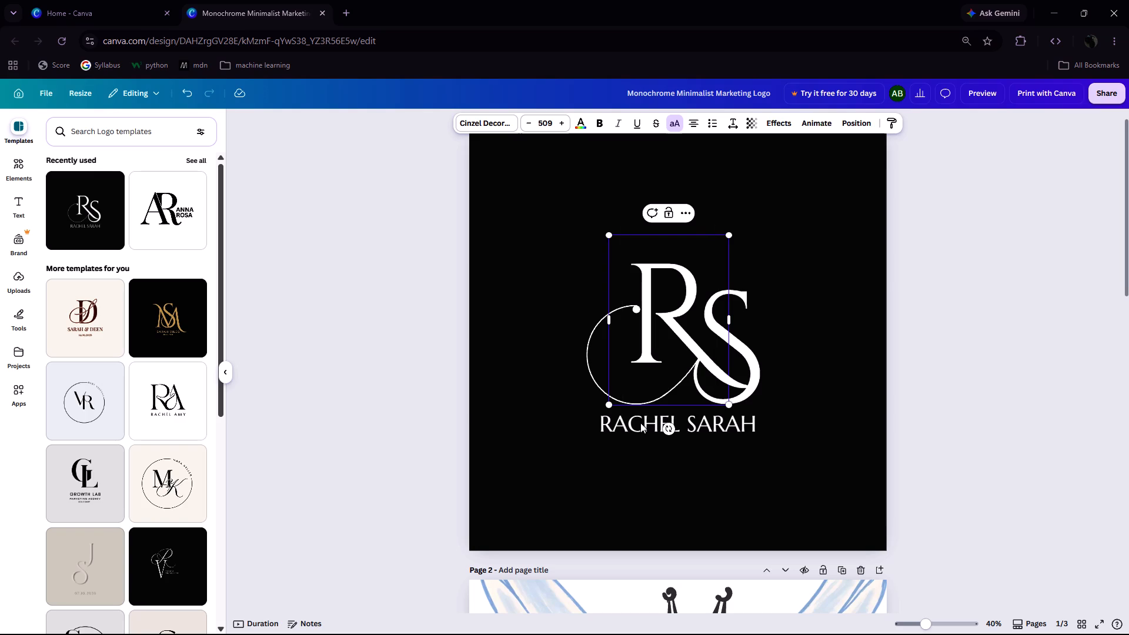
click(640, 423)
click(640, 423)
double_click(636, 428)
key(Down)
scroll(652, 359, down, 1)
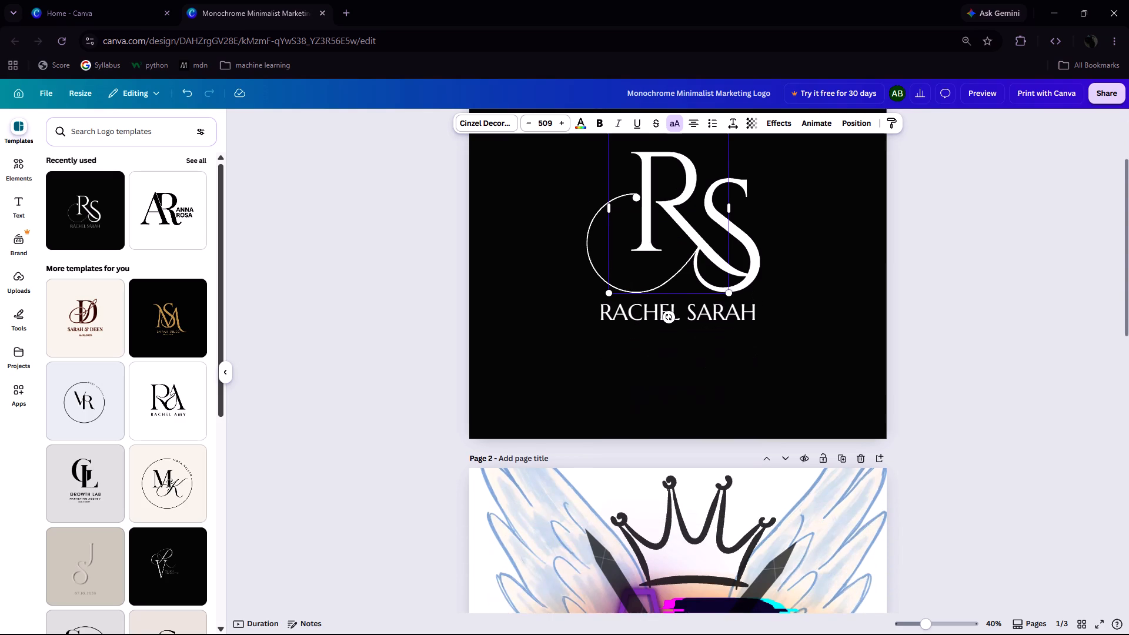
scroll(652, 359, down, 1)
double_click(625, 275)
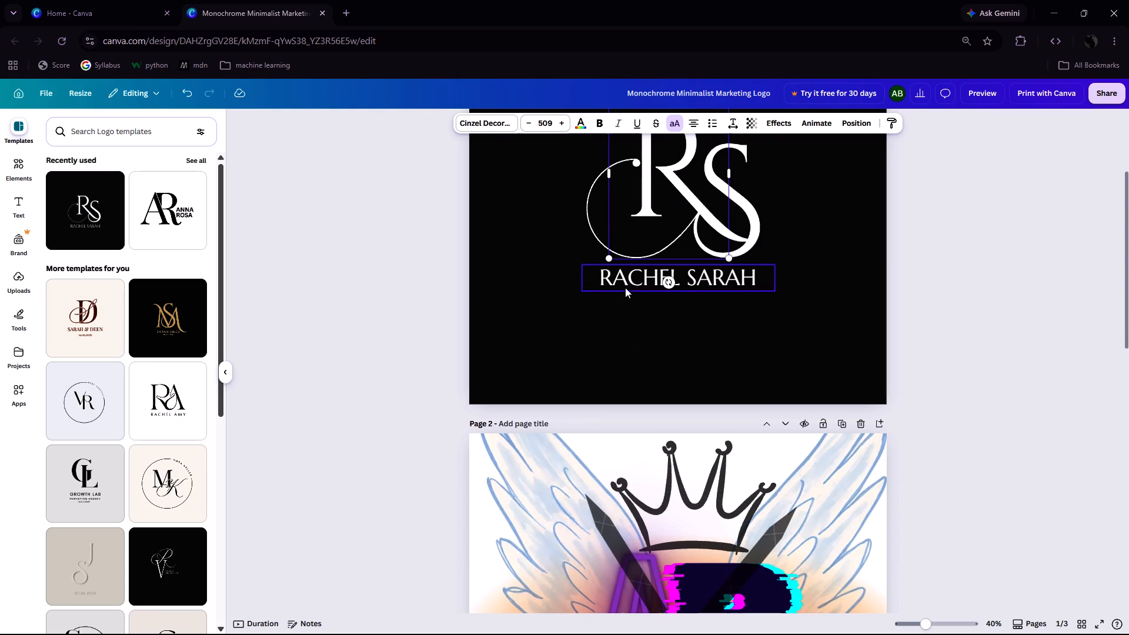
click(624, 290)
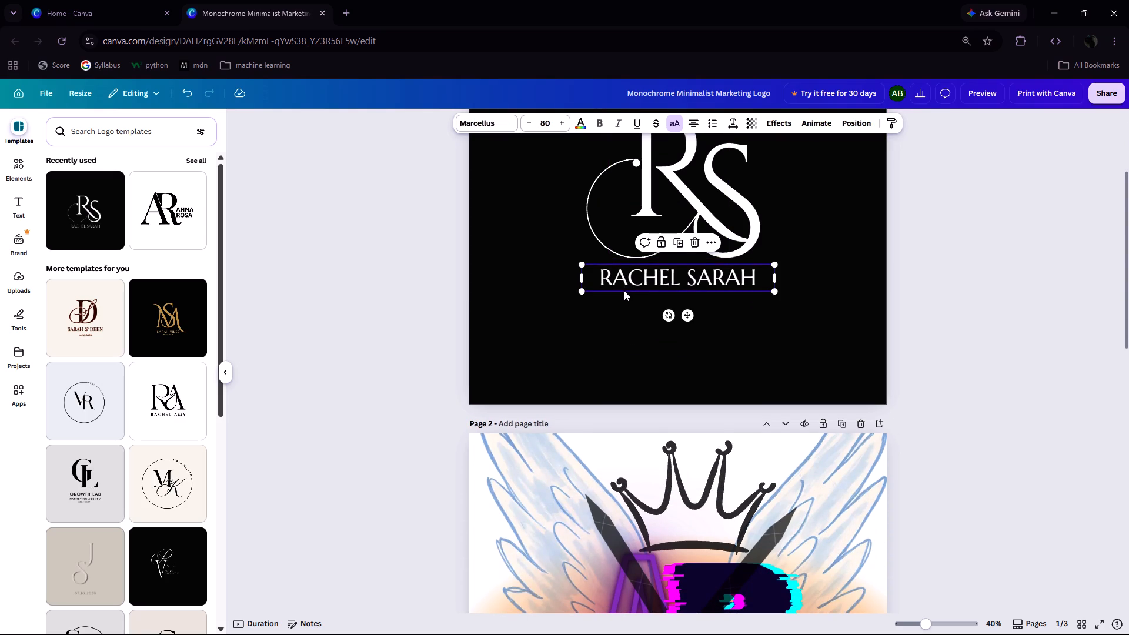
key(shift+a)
Select all the logo elements on page 1 and shift them together slightly down and to the left.
key(ctrl+a)
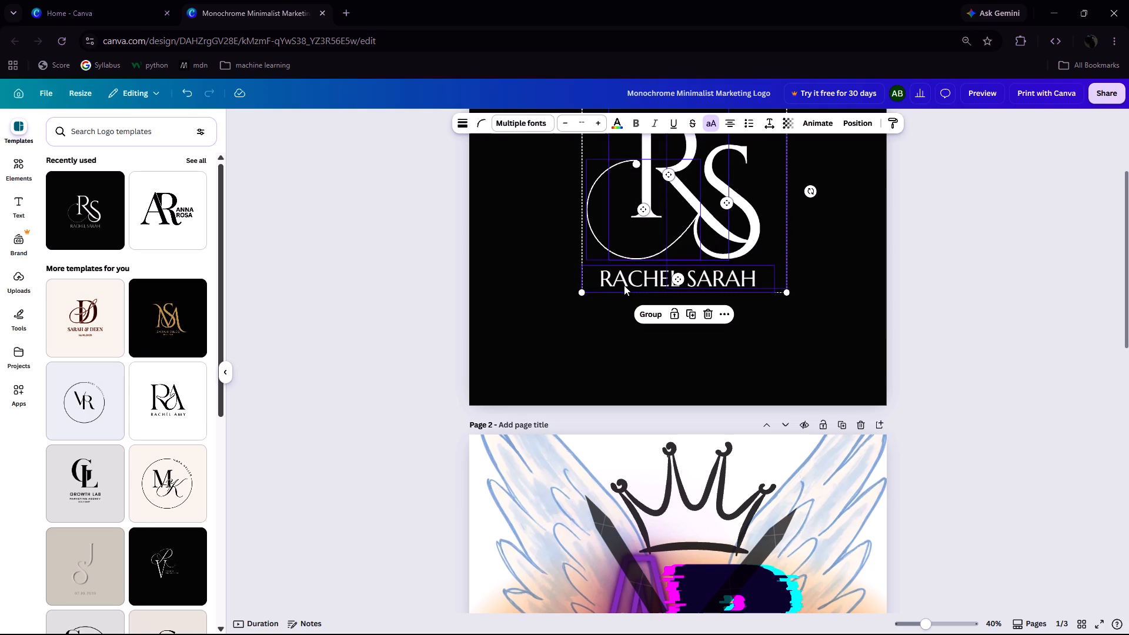
double_click(624, 285)
drag(624, 285, 626, 301)
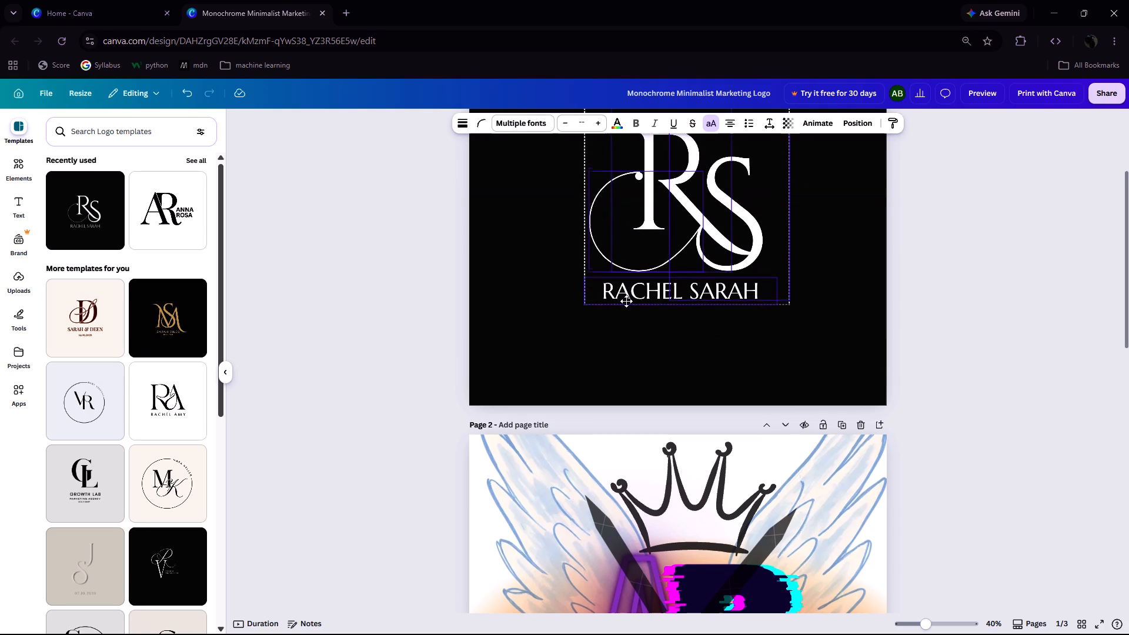
drag(626, 301, 617, 309)
click(839, 290)
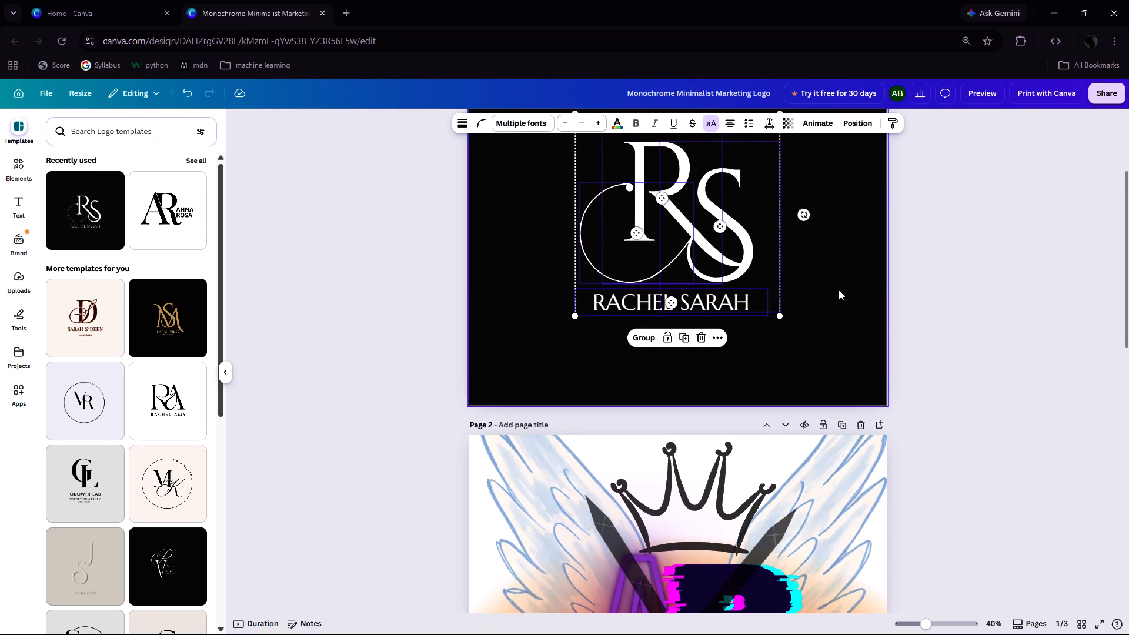
Replace the placeholder name beneath the monogram with the account owner's full name.
triple_click(736, 303)
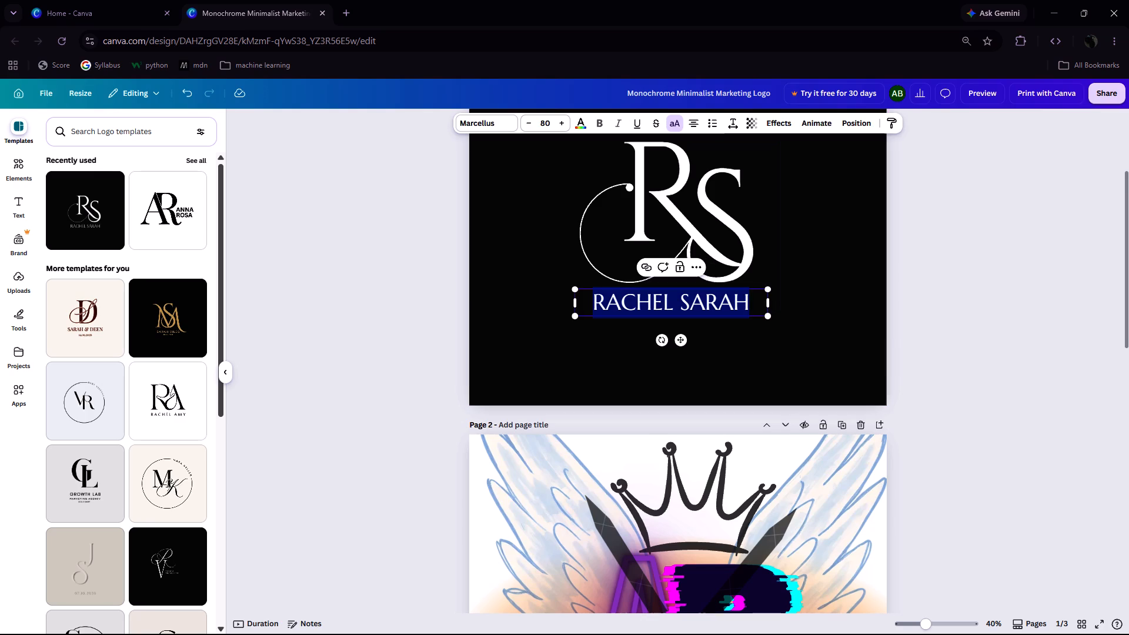
key(shift+a)
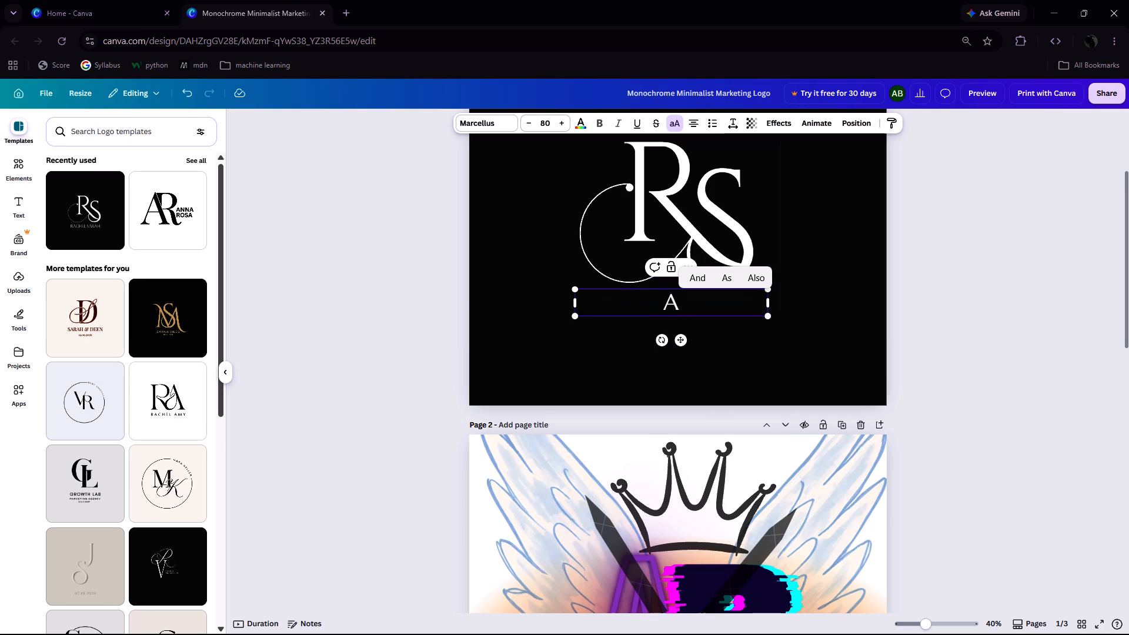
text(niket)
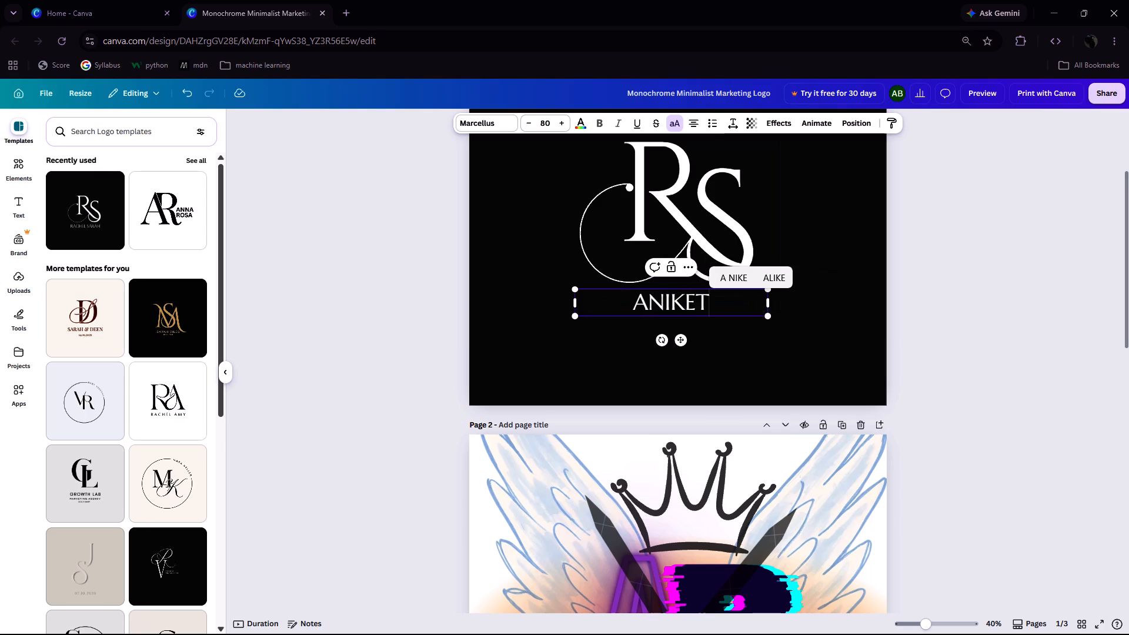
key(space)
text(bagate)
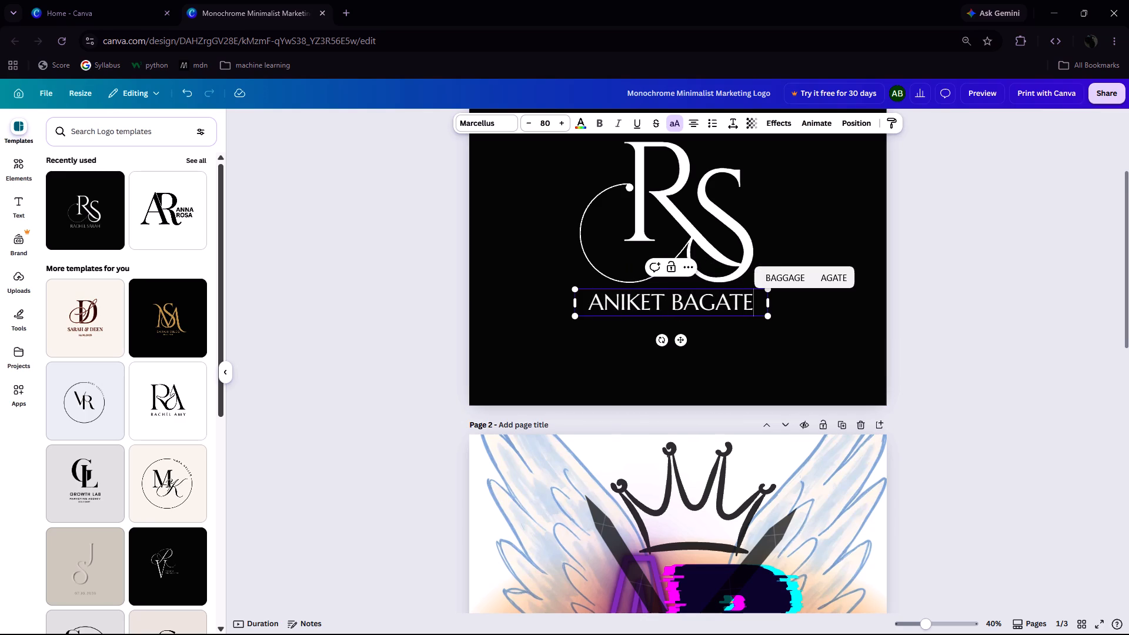
Replace the S in the monogram with the letter B.
click(761, 224)
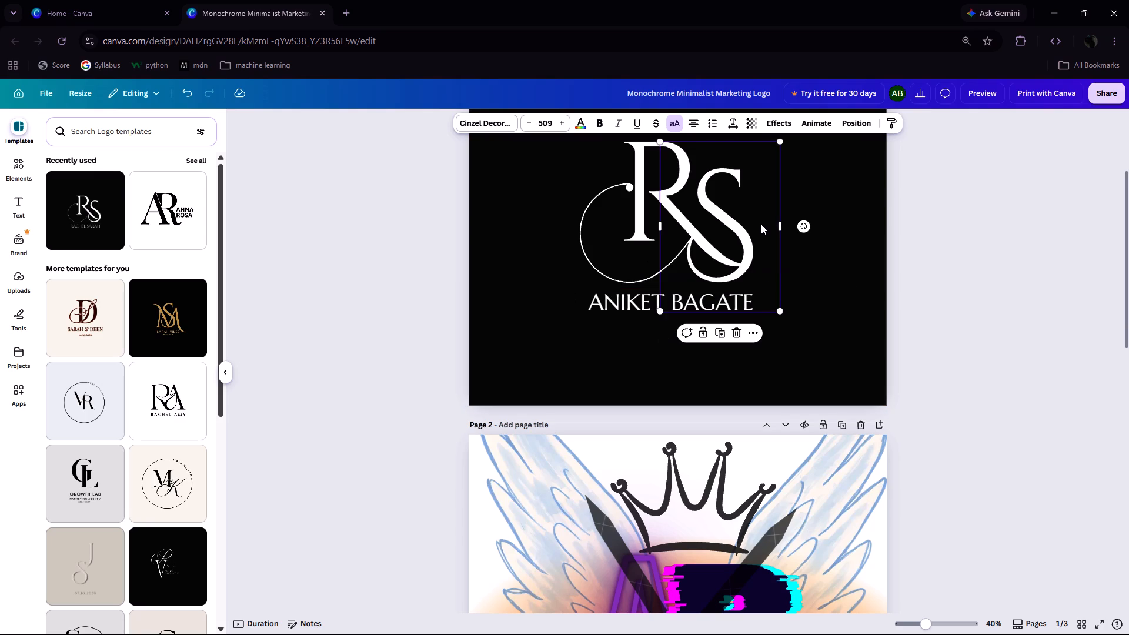
key(shift+b)
scroll(761, 224, up, 1)
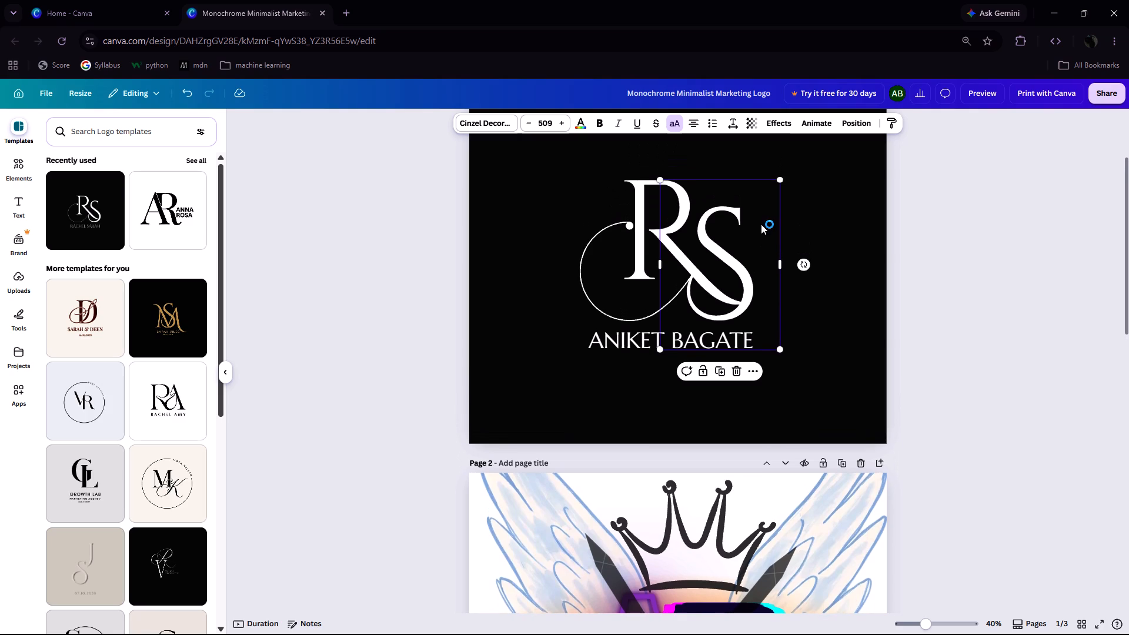
triple_click(736, 242)
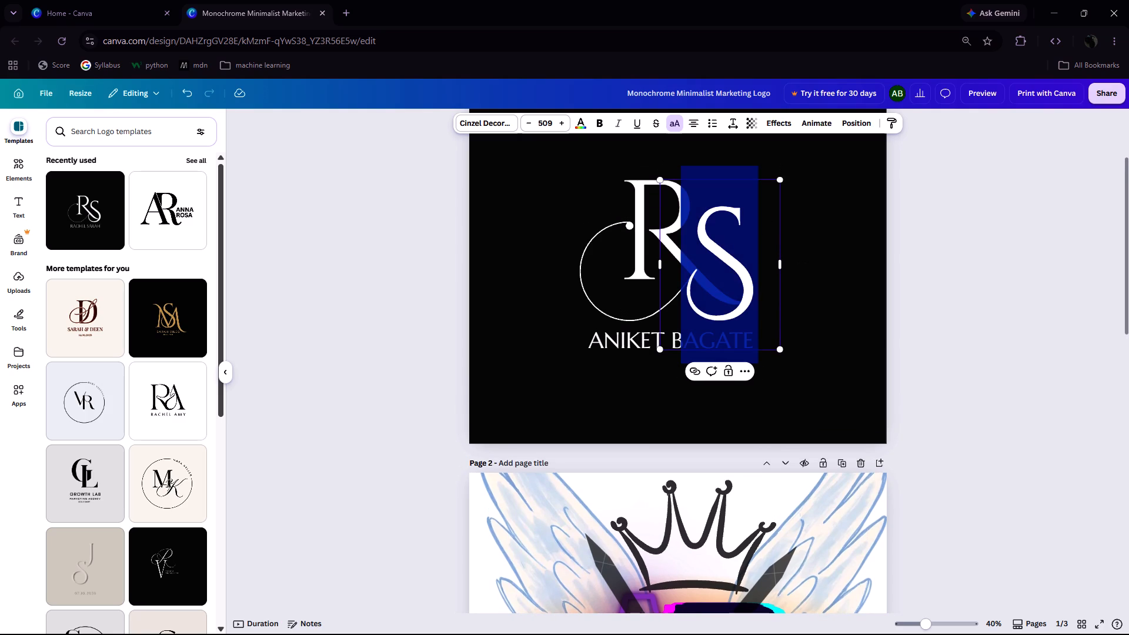
key(b)
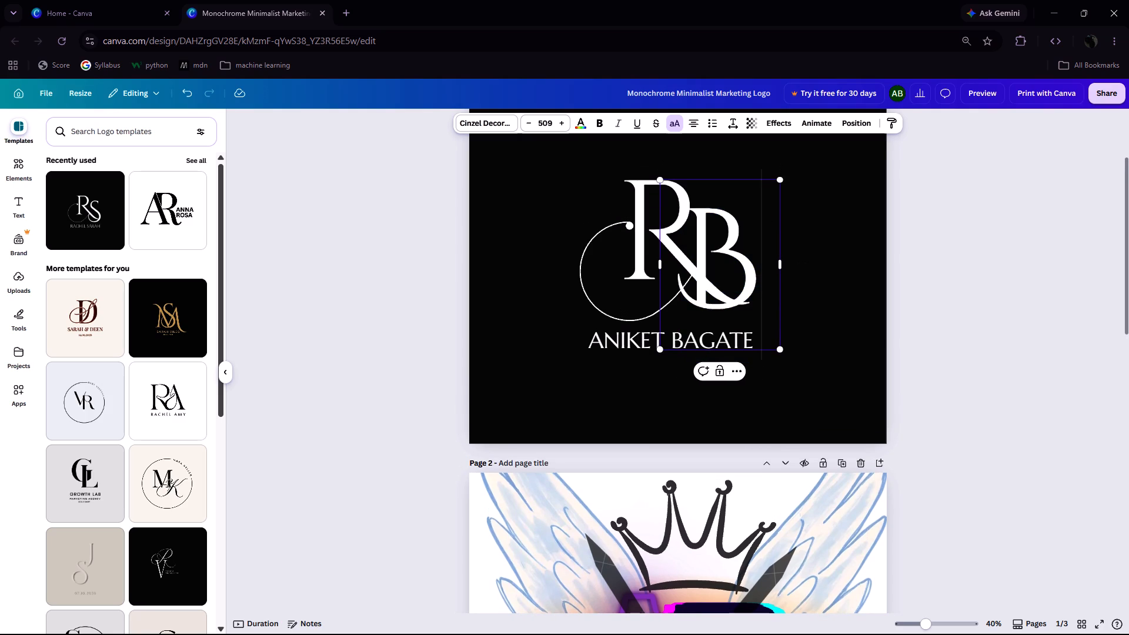
Make the monogram's letter B bold.
triple_click(736, 242)
click(736, 242)
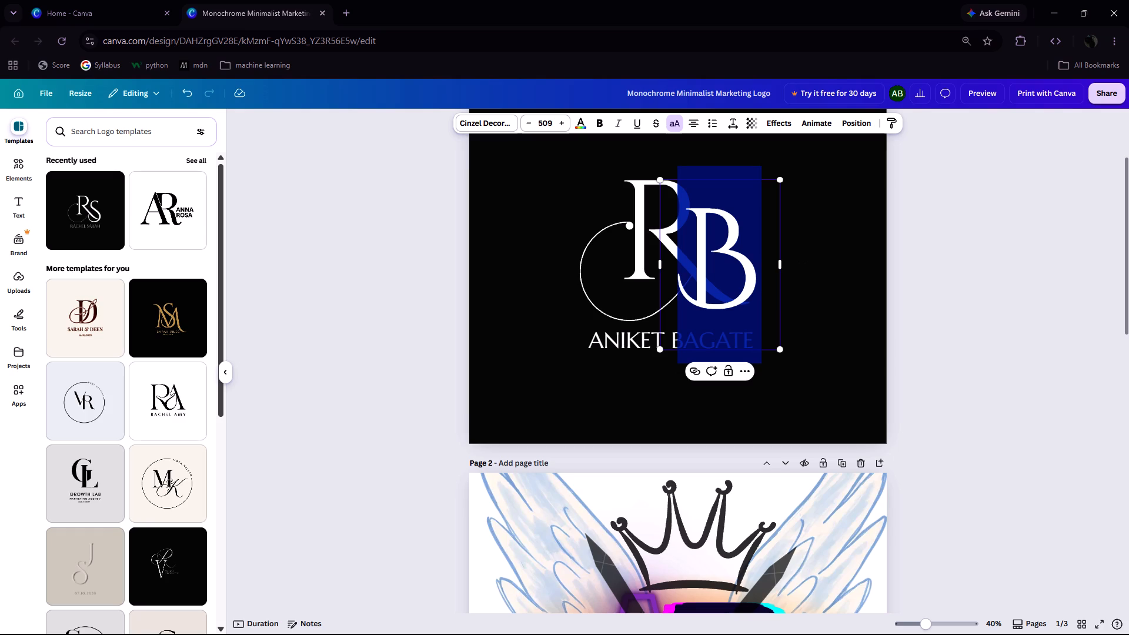
click(599, 123)
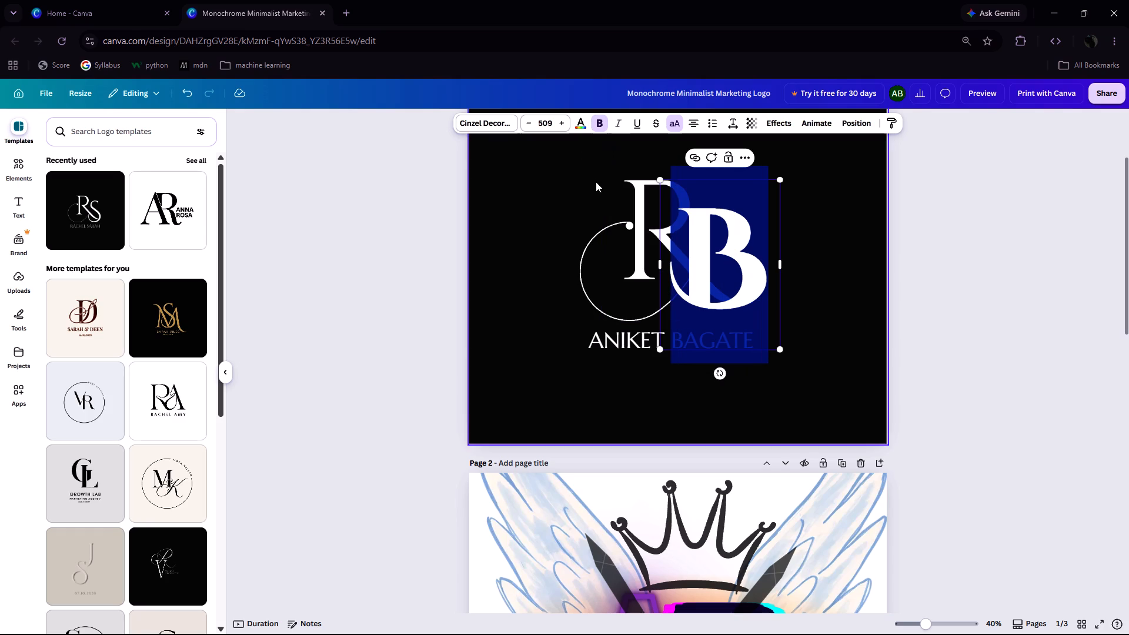
Make the monogram's letter R bold.
triple_click(627, 193)
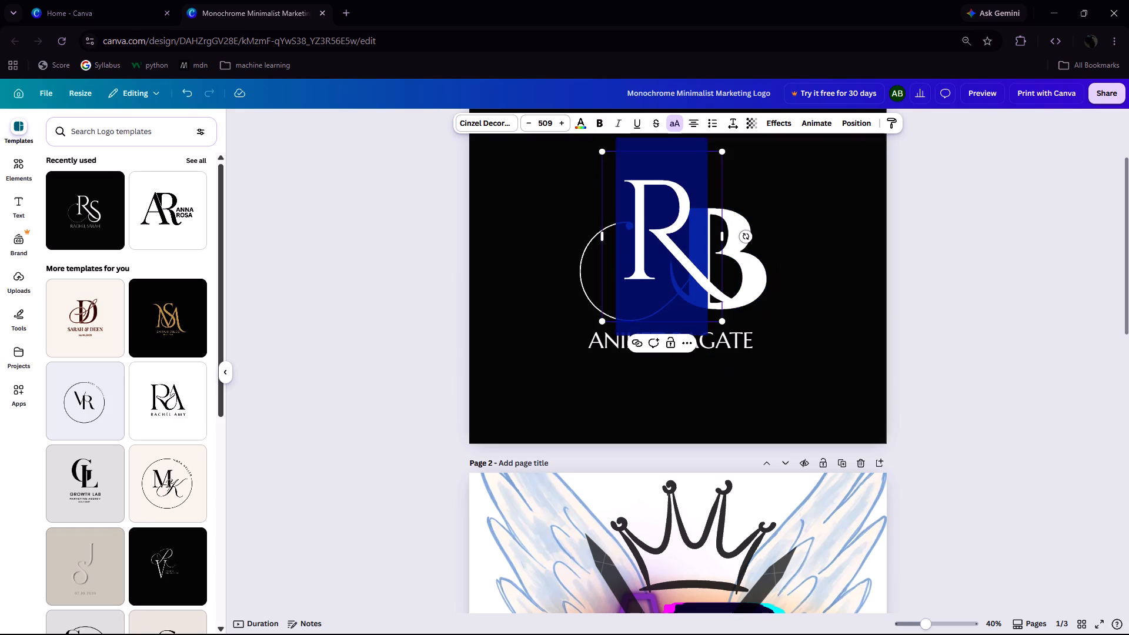
click(606, 121)
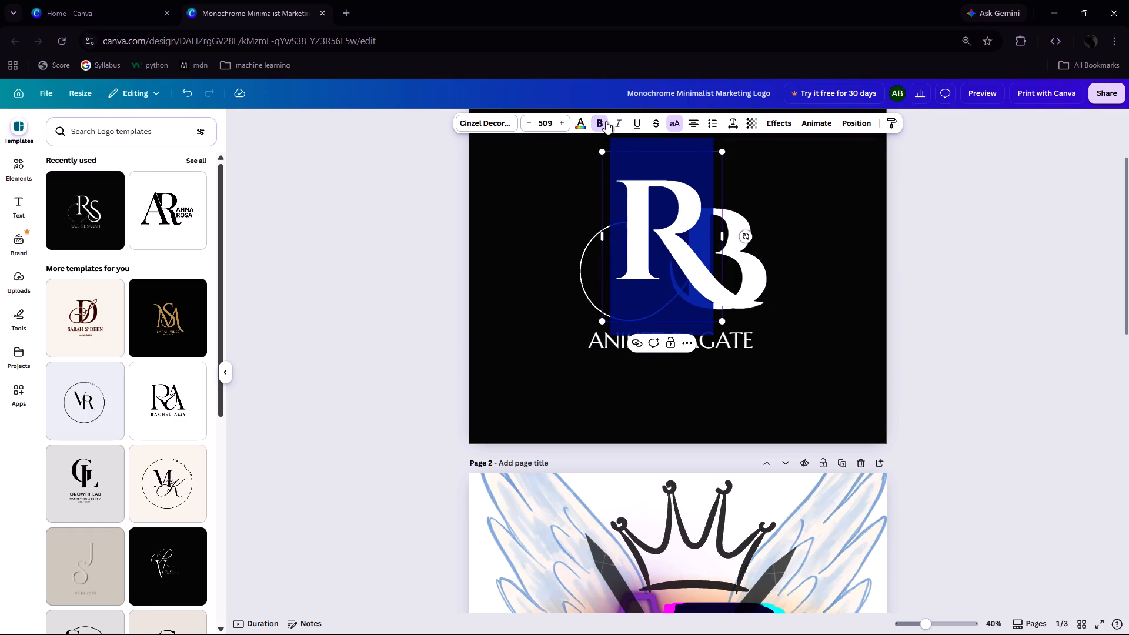
click(802, 266)
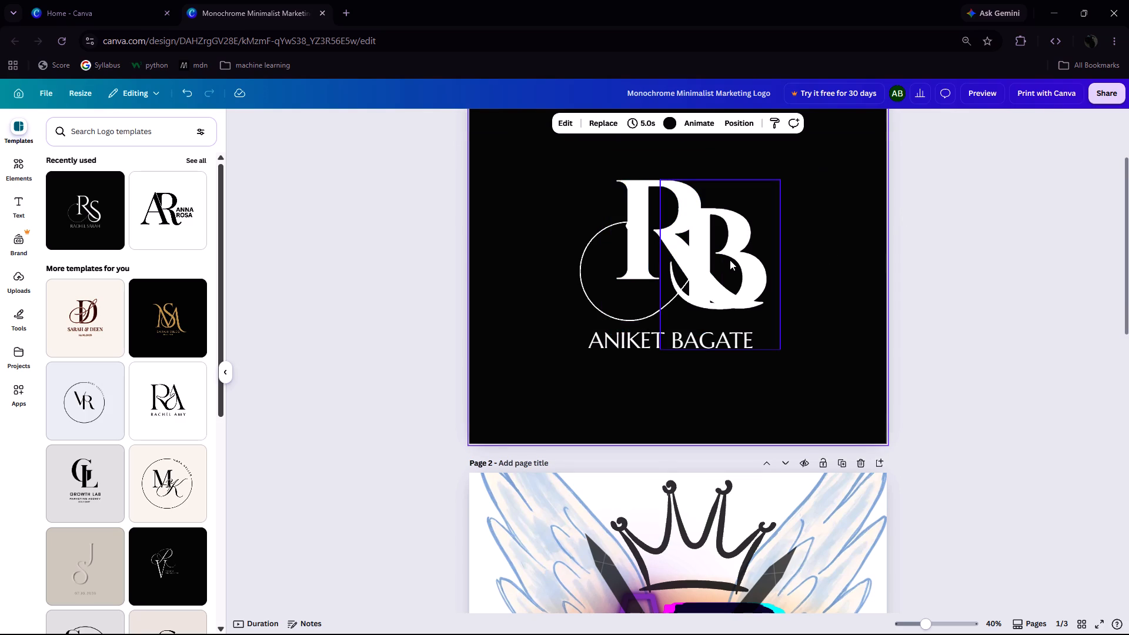
Move the letter B up and to the right so it stands beside the R, level with it.
drag(730, 260, 752, 240)
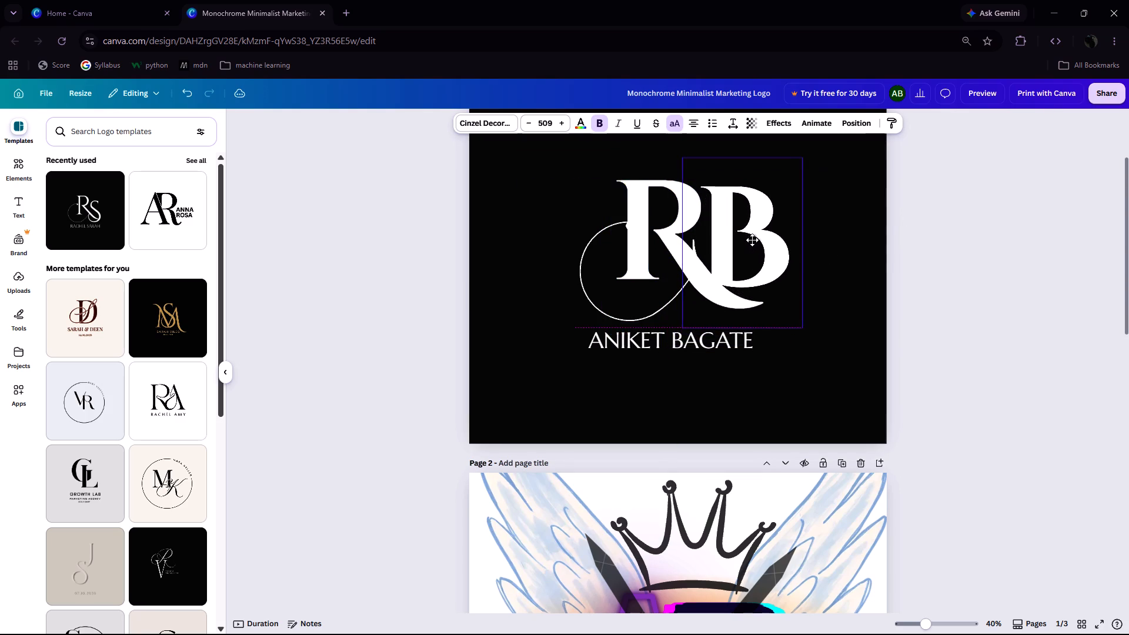
drag(752, 240, 757, 232)
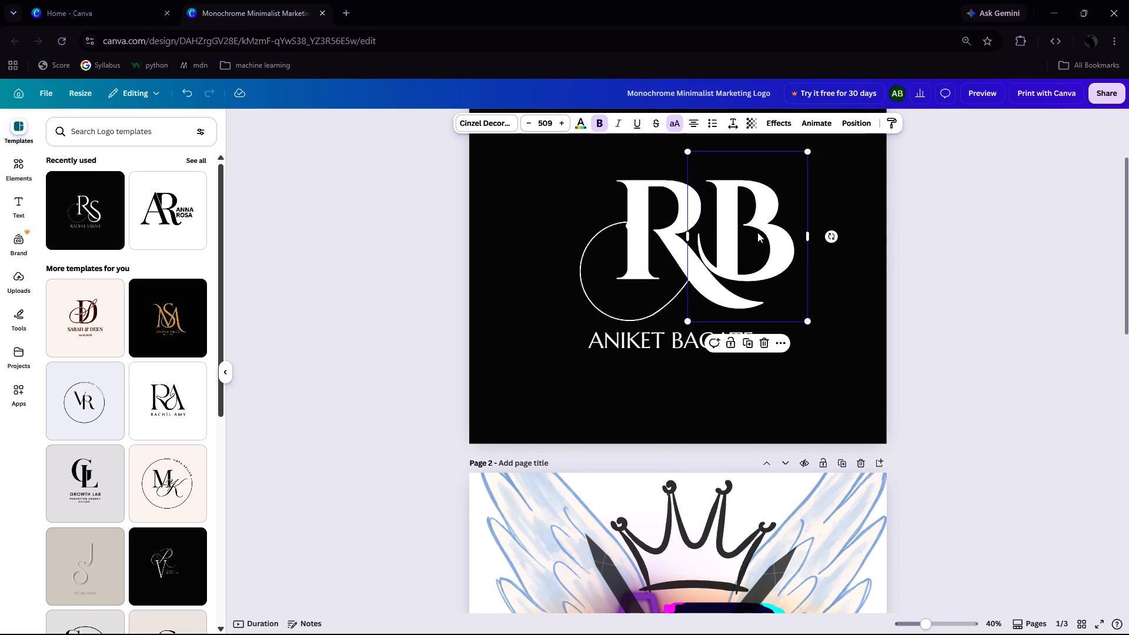
click(546, 228)
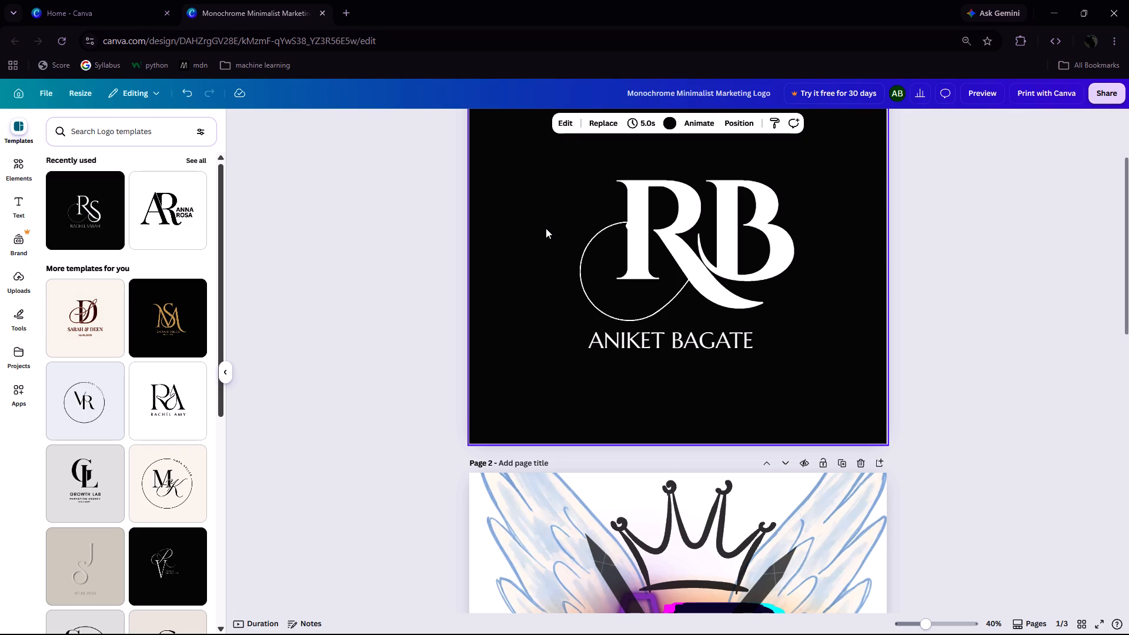
Set page 1's background colour to pure black #000000 from the colours used in this design.
scroll(546, 228, up, 1)
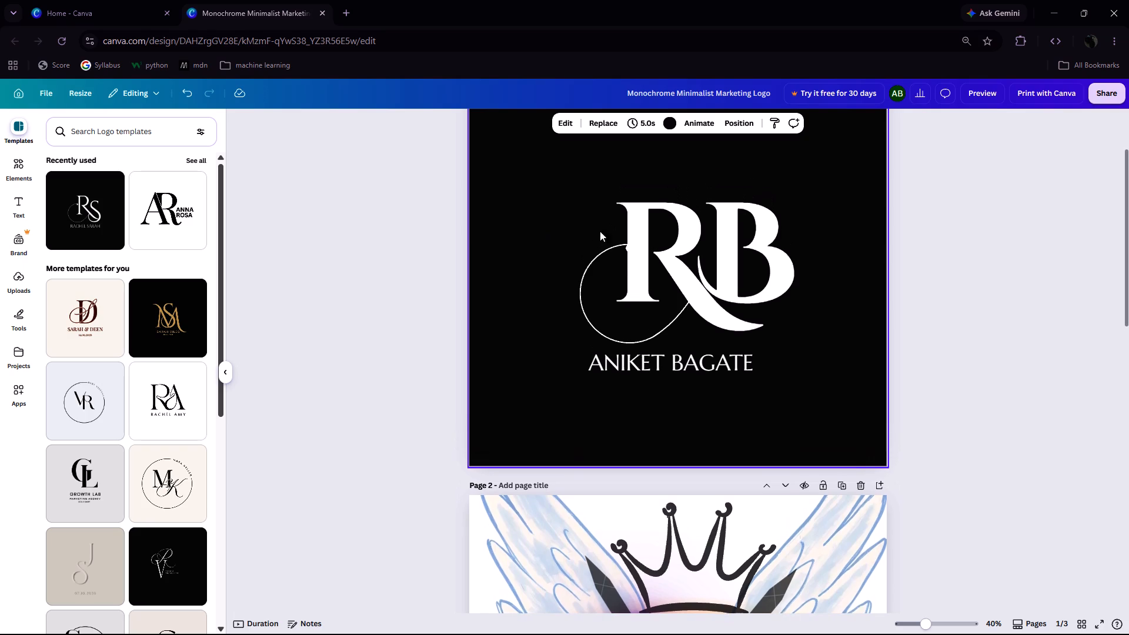
click(627, 234)
click(564, 245)
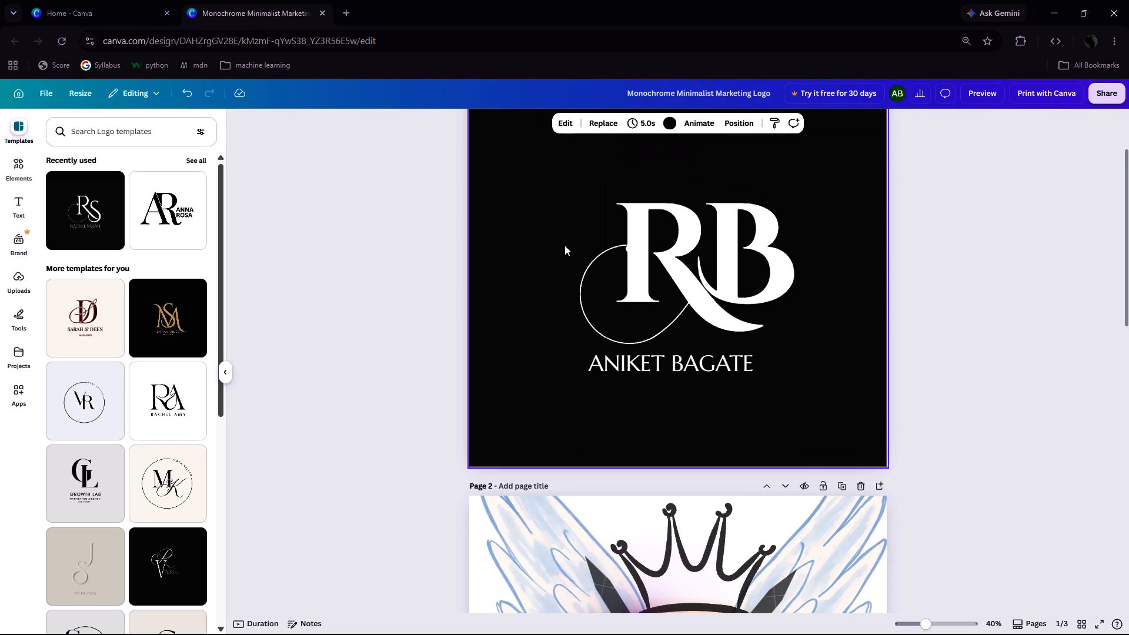
double_click(593, 163)
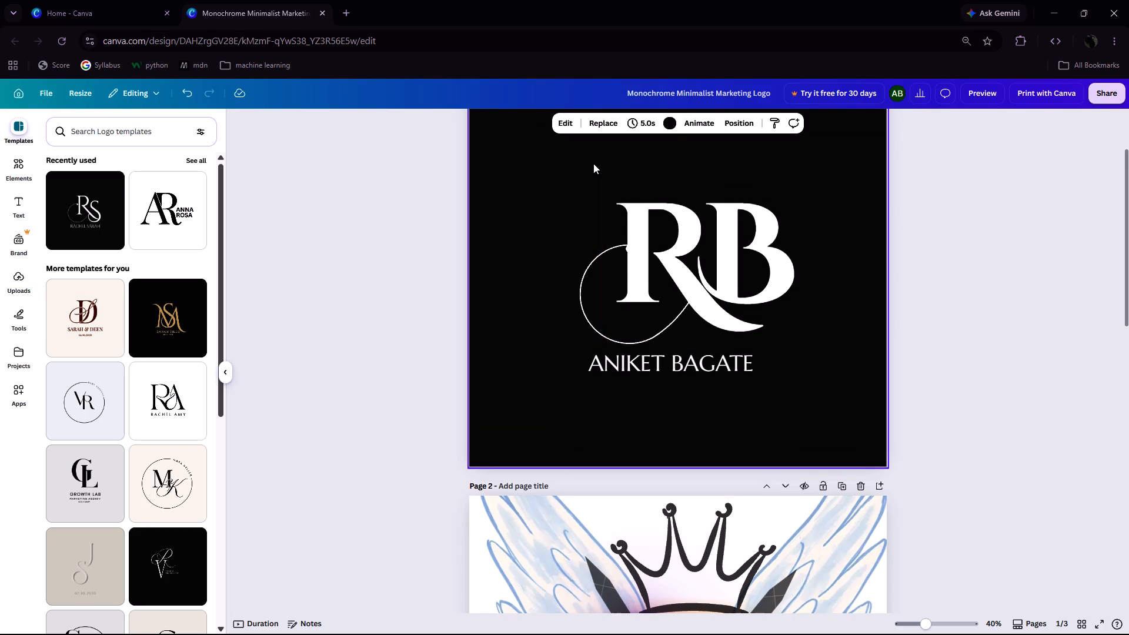
click(674, 123)
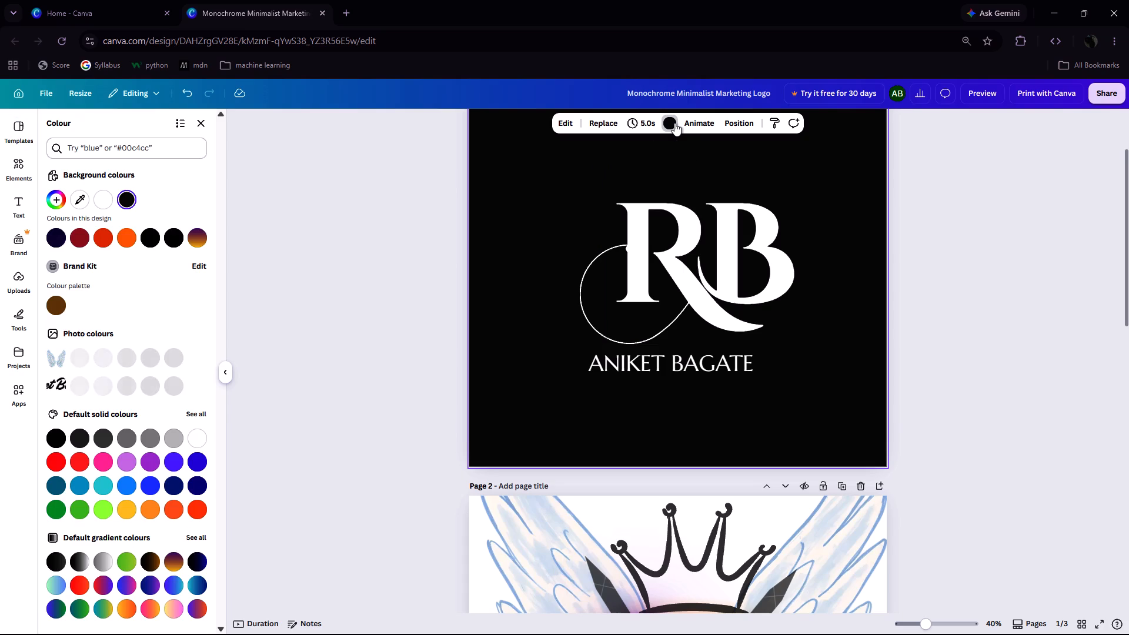
click(177, 240)
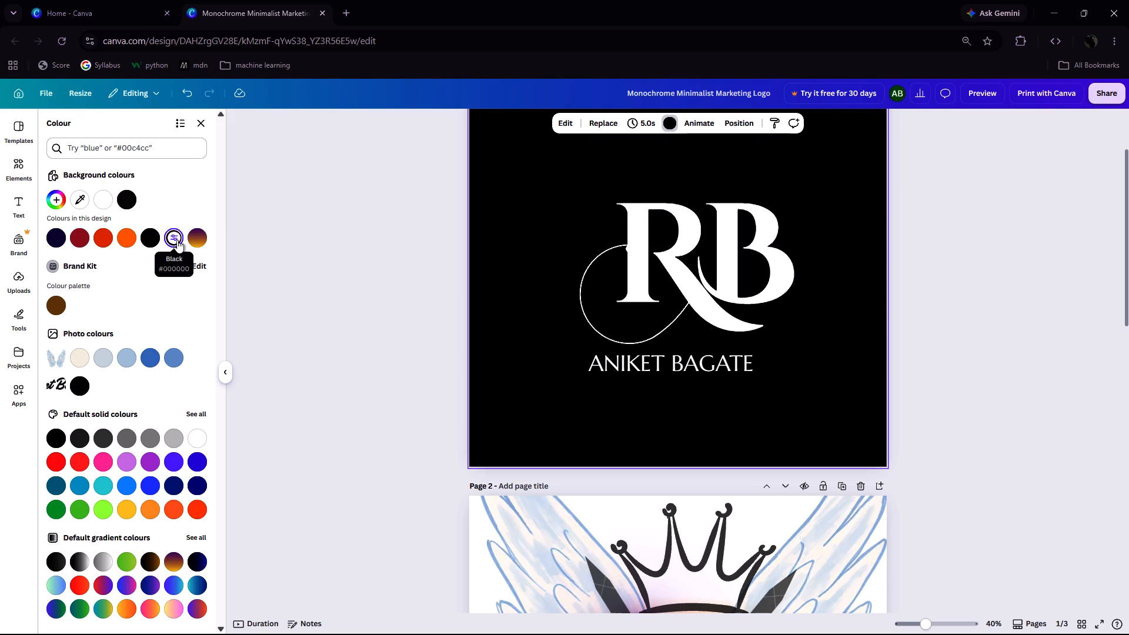
scroll(177, 240, up, 1)
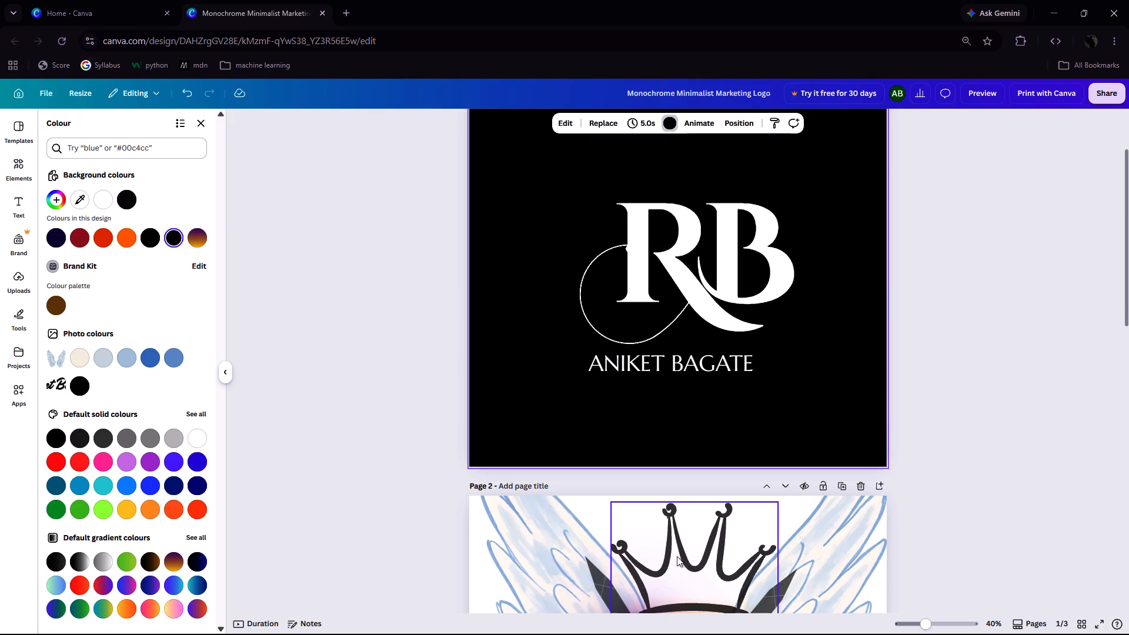
drag(677, 556, 665, 288)
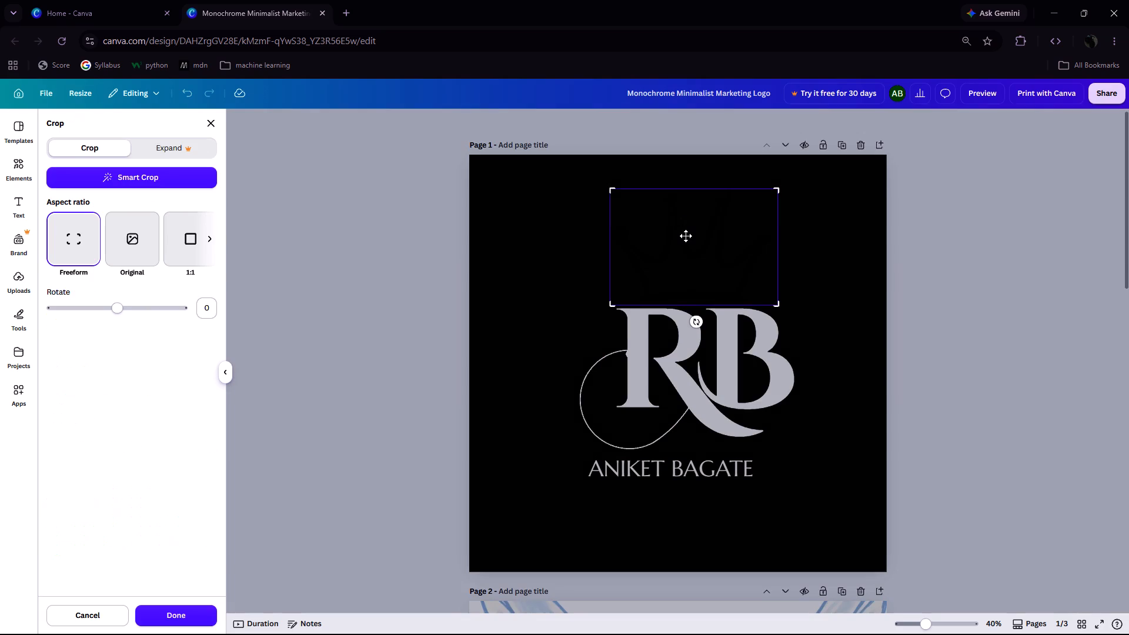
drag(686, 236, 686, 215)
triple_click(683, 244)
Search the colours for gold and recolour the crown with the brownish orange from the Modern Infrastructure palette.
click(670, 231)
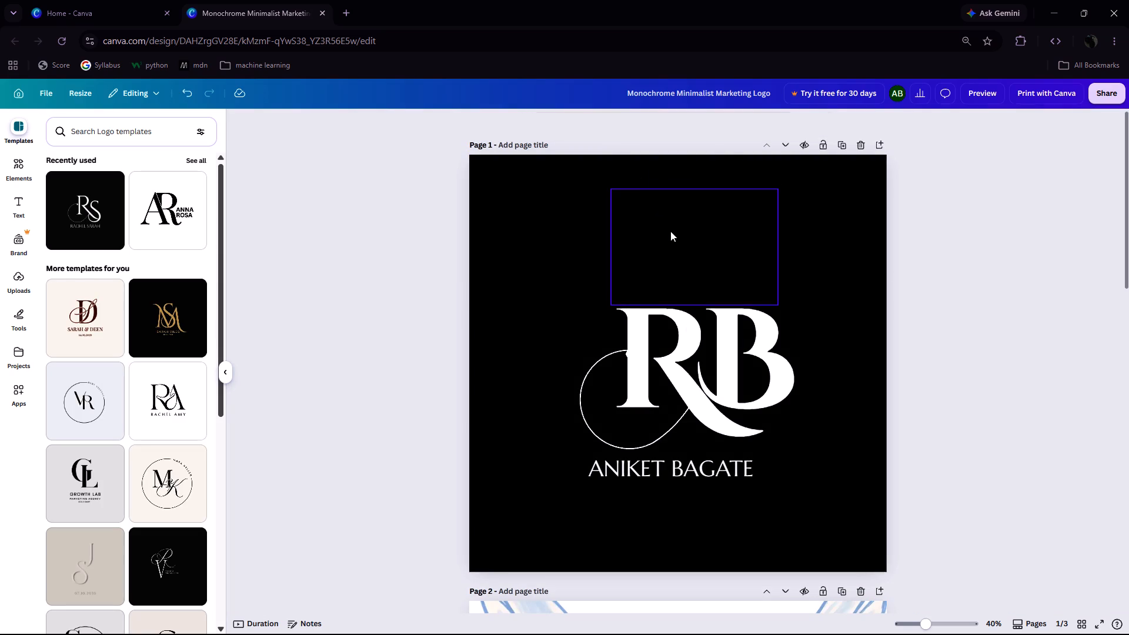
click(600, 123)
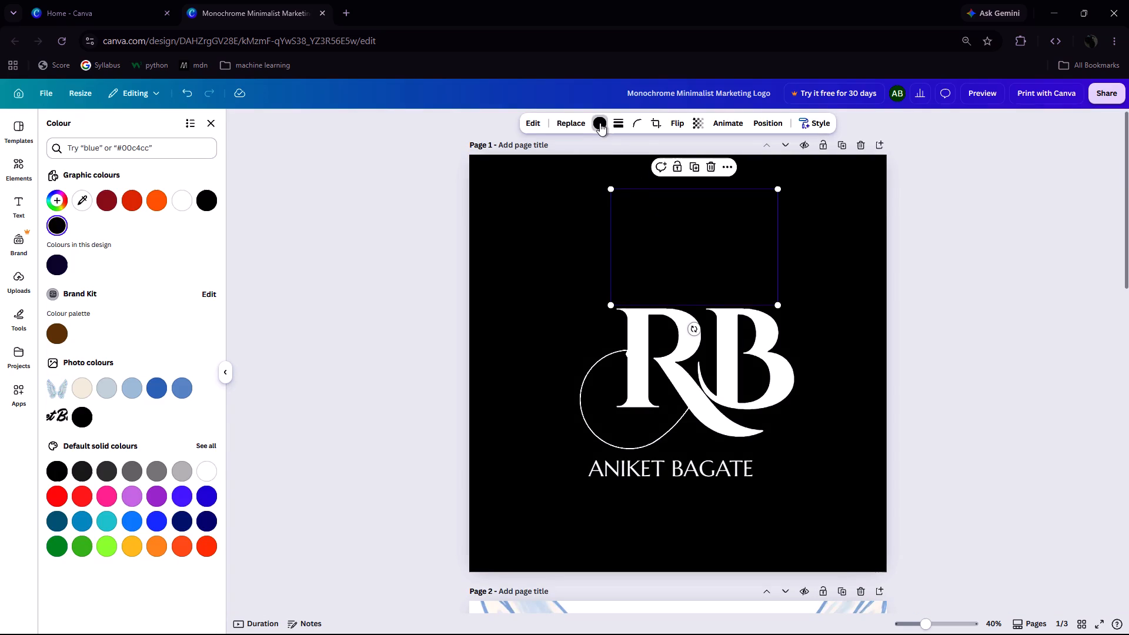
click(131, 154)
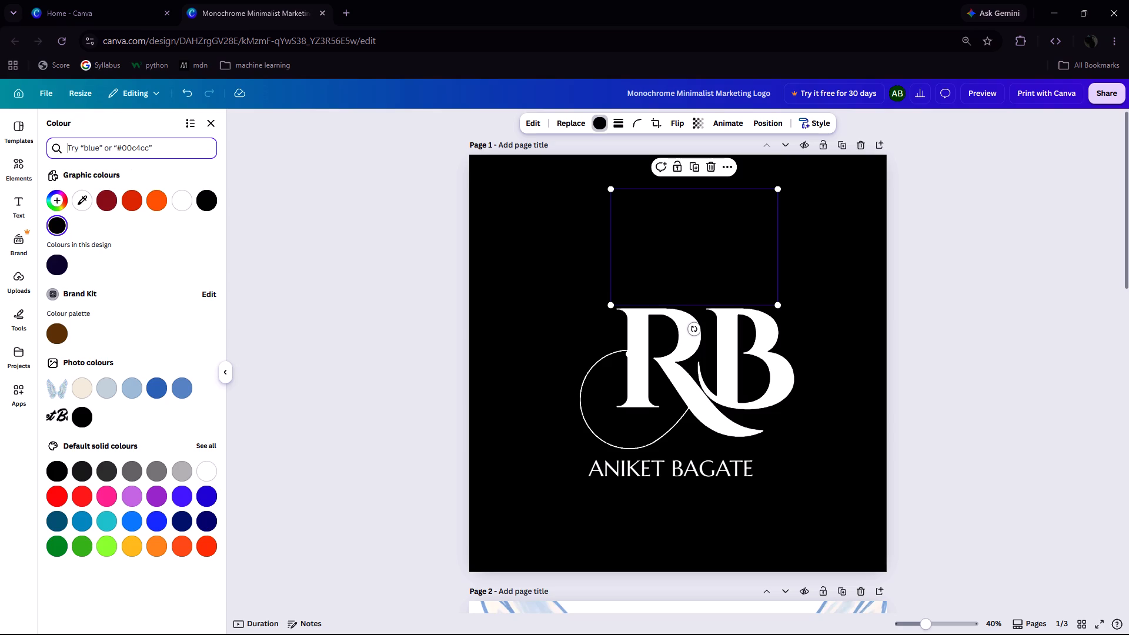
text(go)
text(ld)
key(Return)
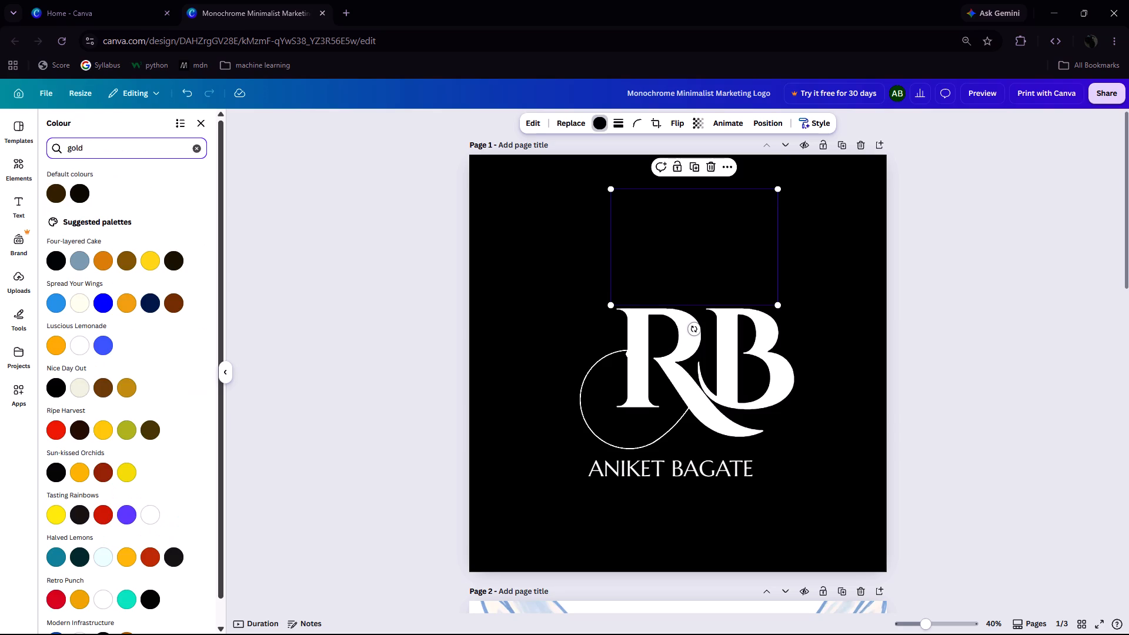
scroll(107, 337, down, 1)
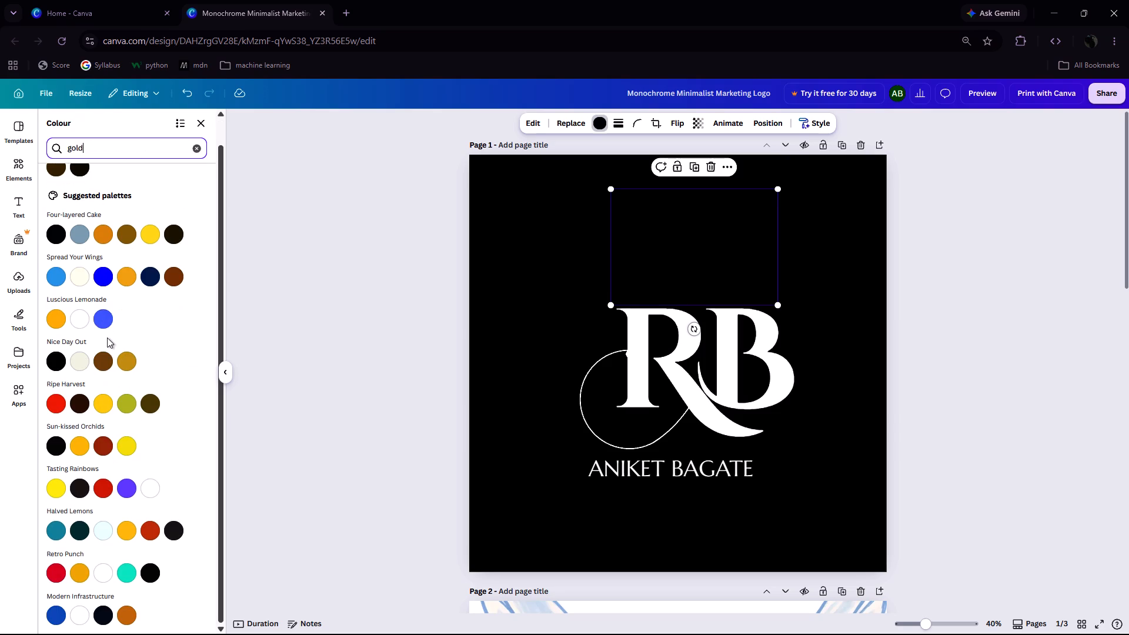
scroll(107, 337, down, 1)
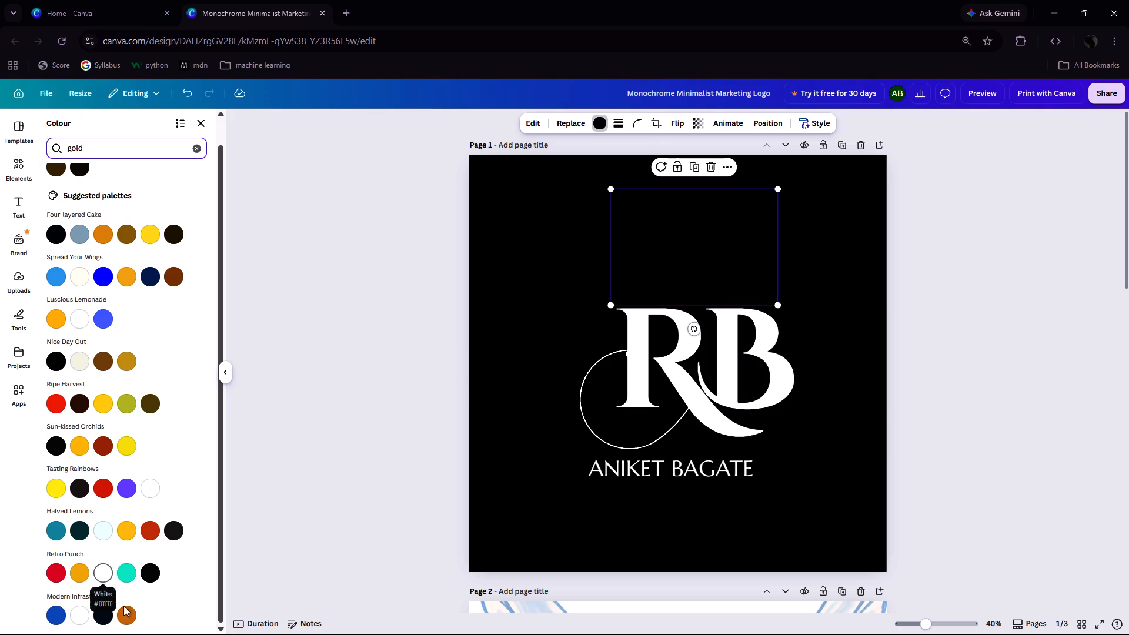
click(123, 615)
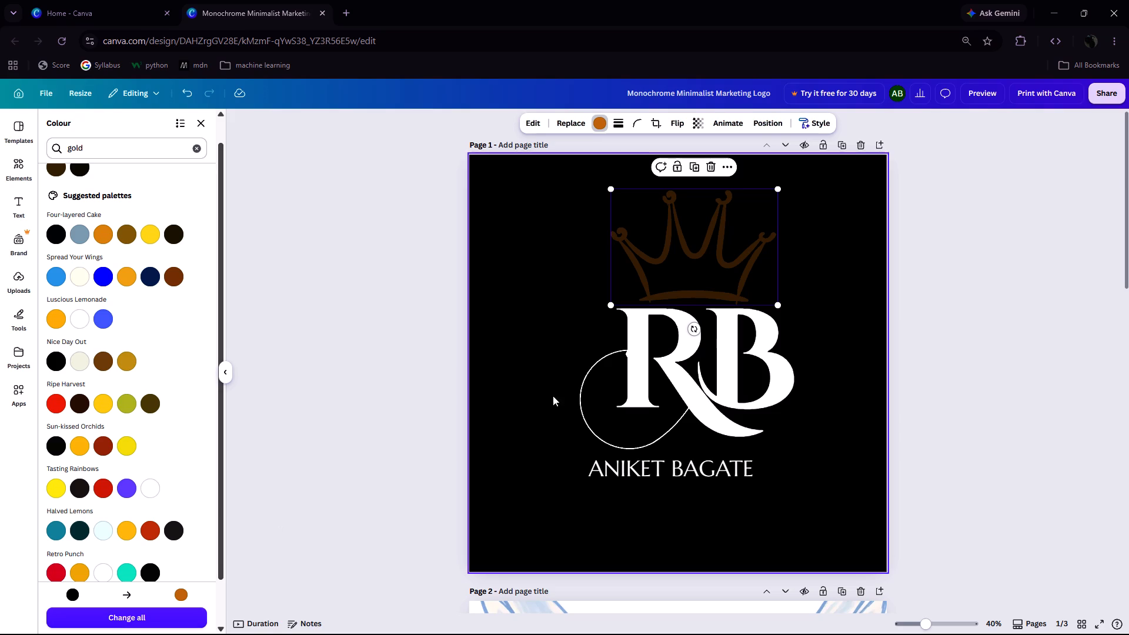
Move the name text slightly up and to the right so it sits centred beneath the RB letters.
drag(708, 463, 733, 457)
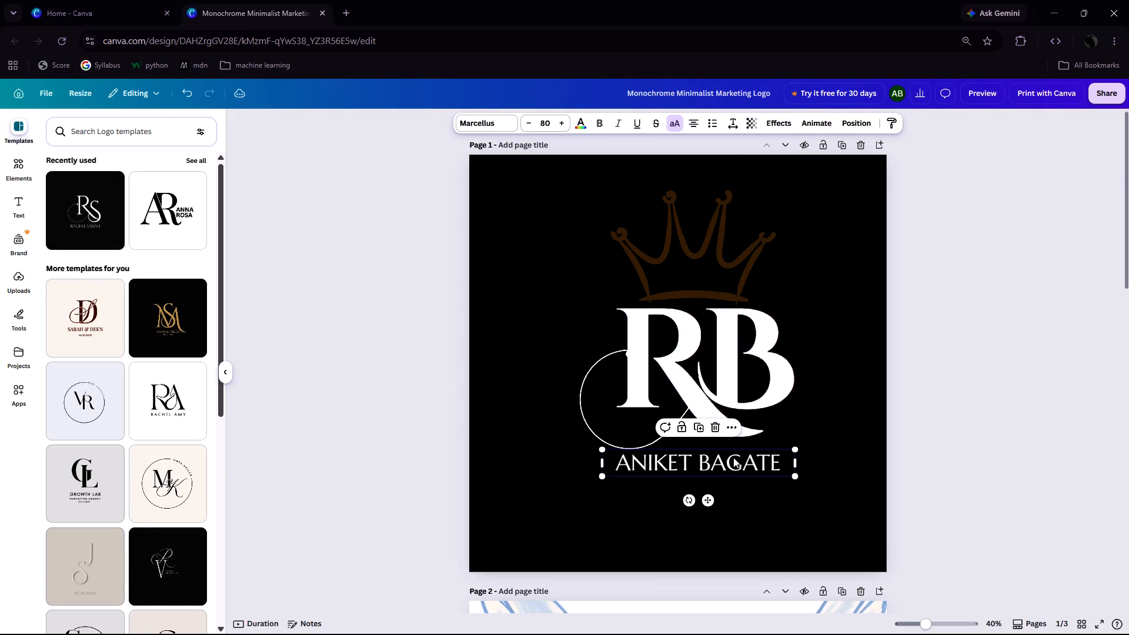
Search the logo templates for lion and look through the lion designs.
triple_click(111, 134)
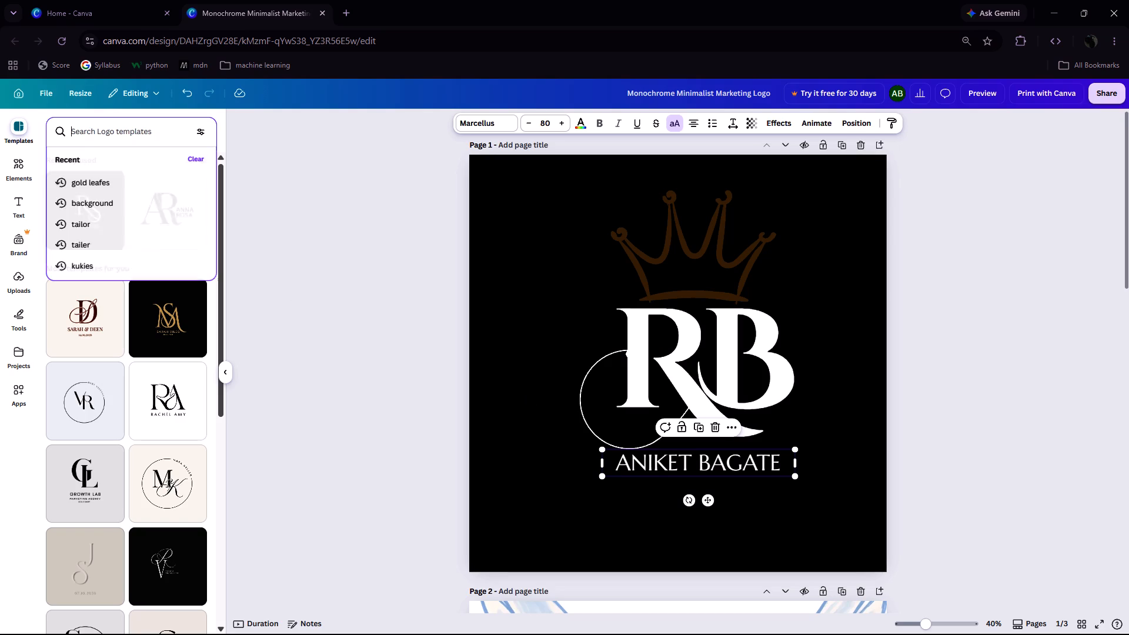
text(tu)
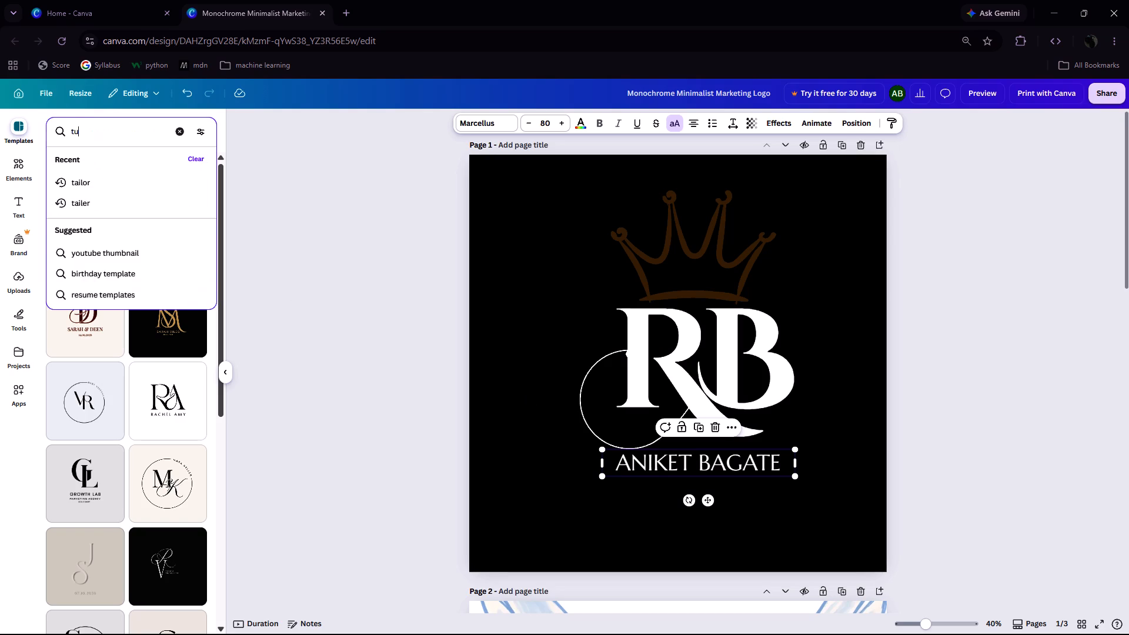
key(BackSpace)
key(BackSpace)
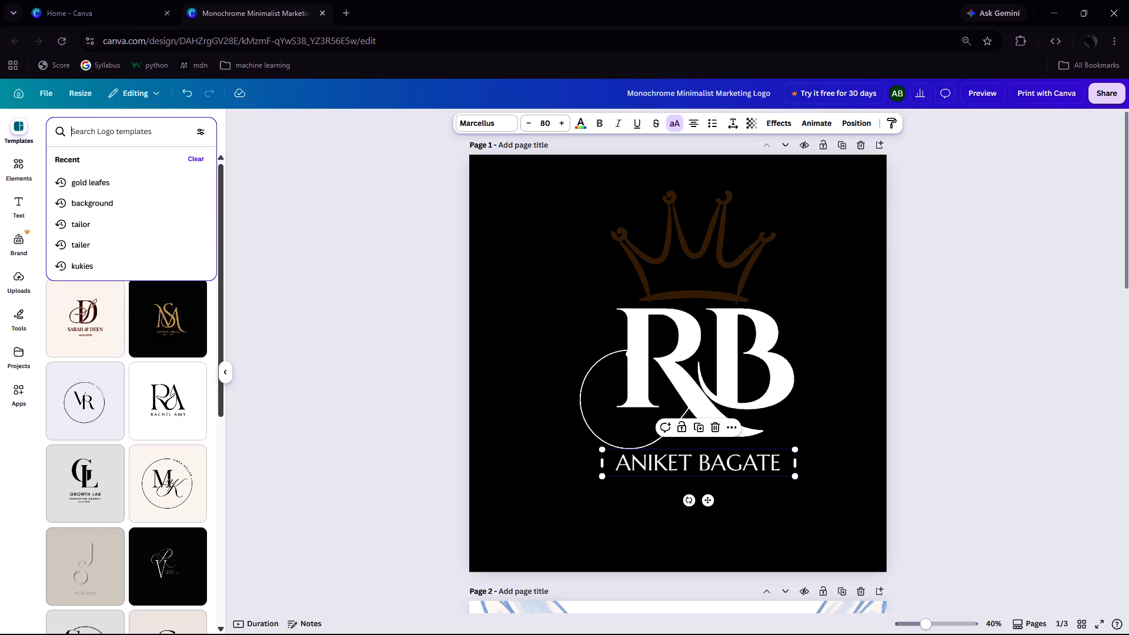
text(lion)
key(Return)
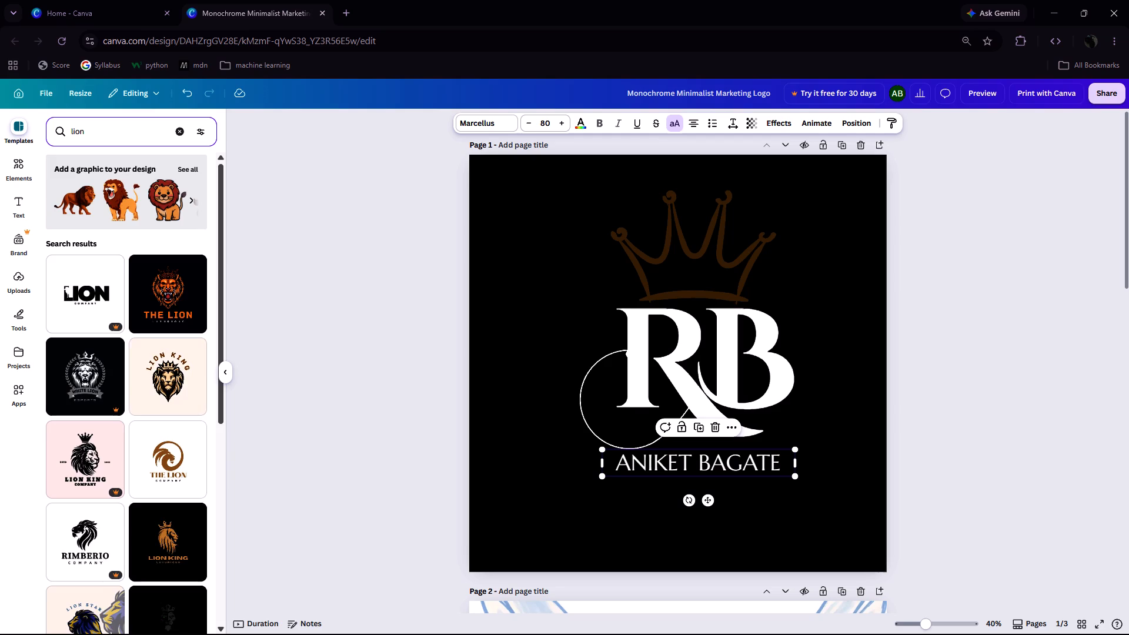
scroll(83, 393, down, 1)
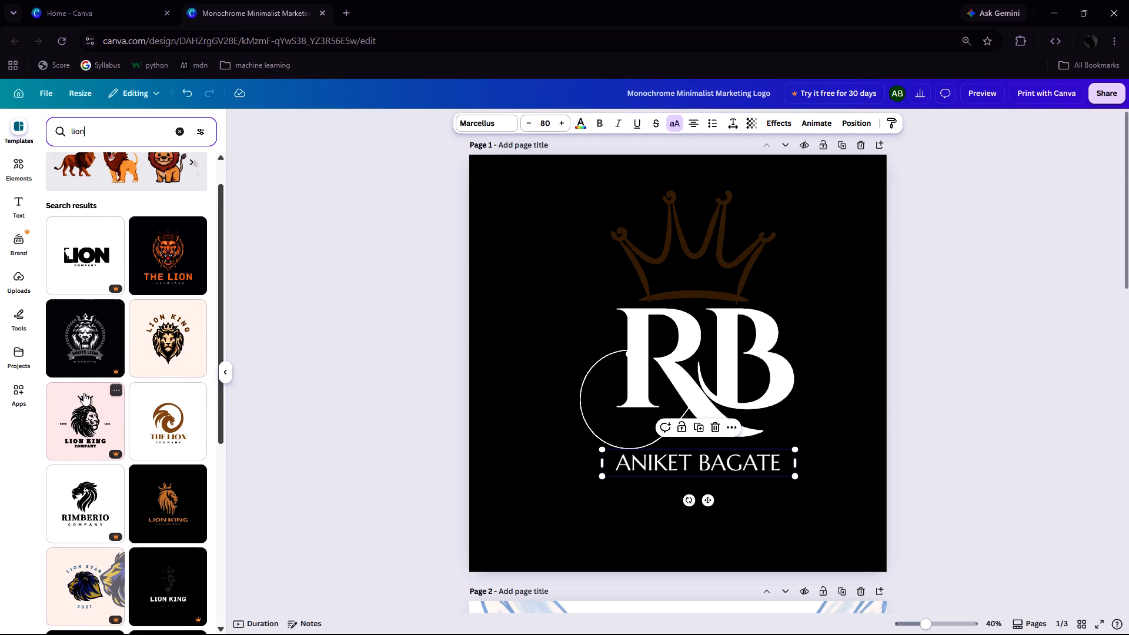
scroll(83, 393, down, 2)
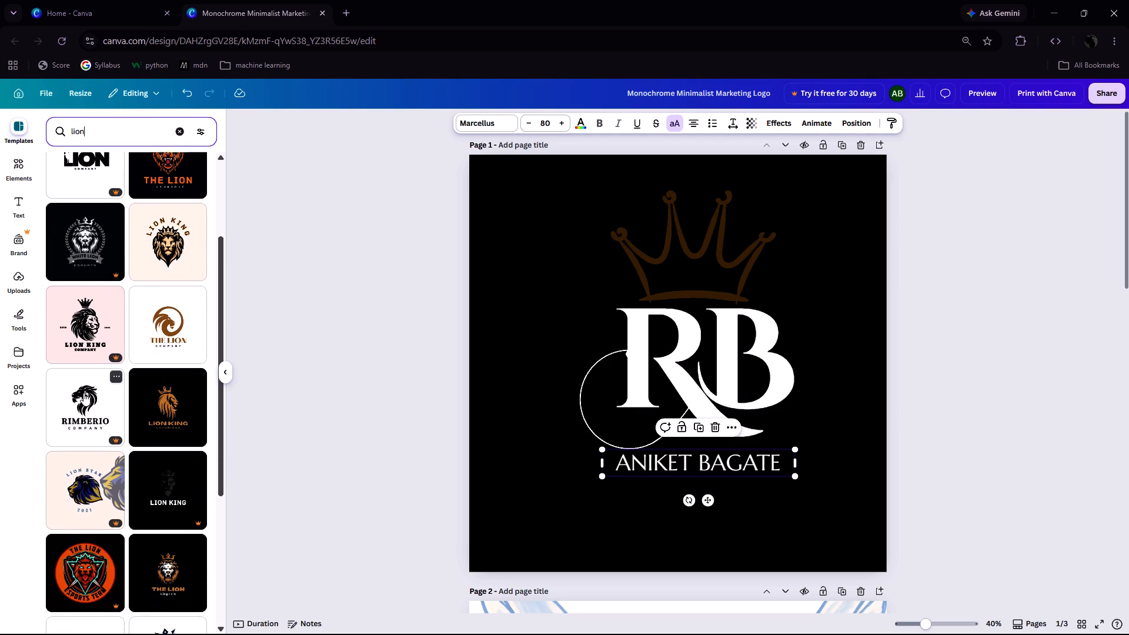
scroll(83, 393, down, 2)
scroll(83, 393, up, 1)
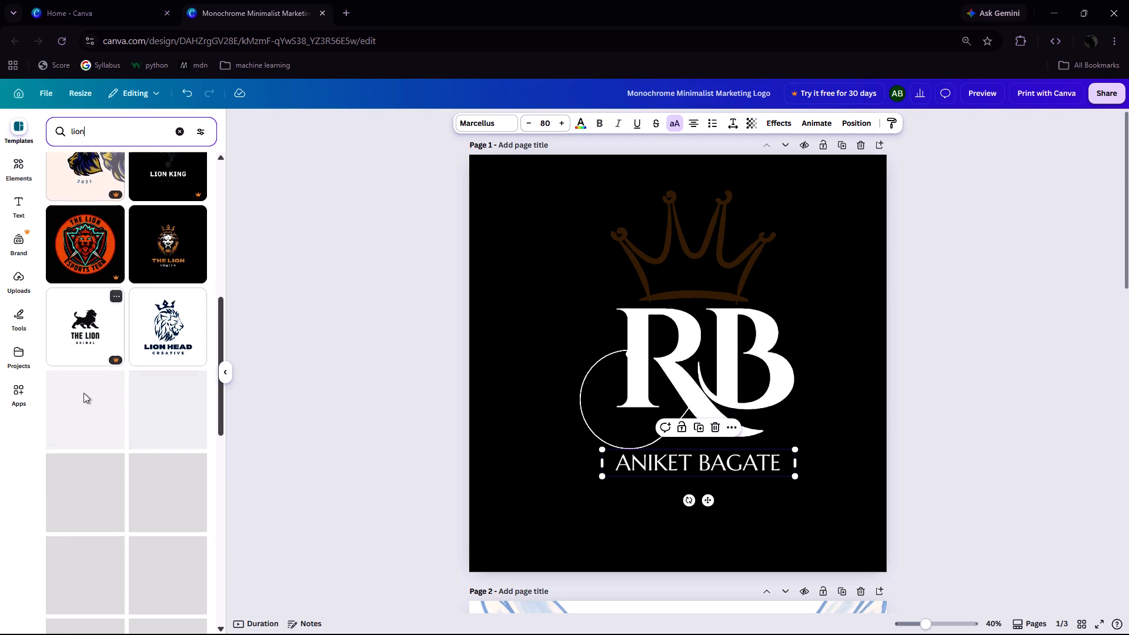
scroll(83, 393, up, 2)
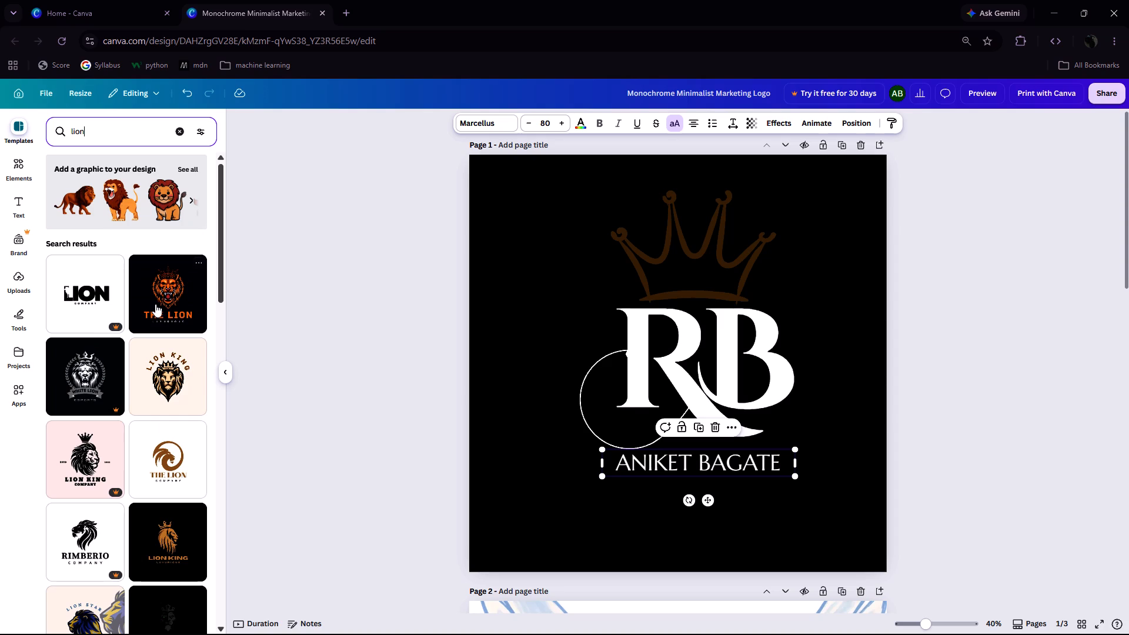
scroll(161, 484, down, 1)
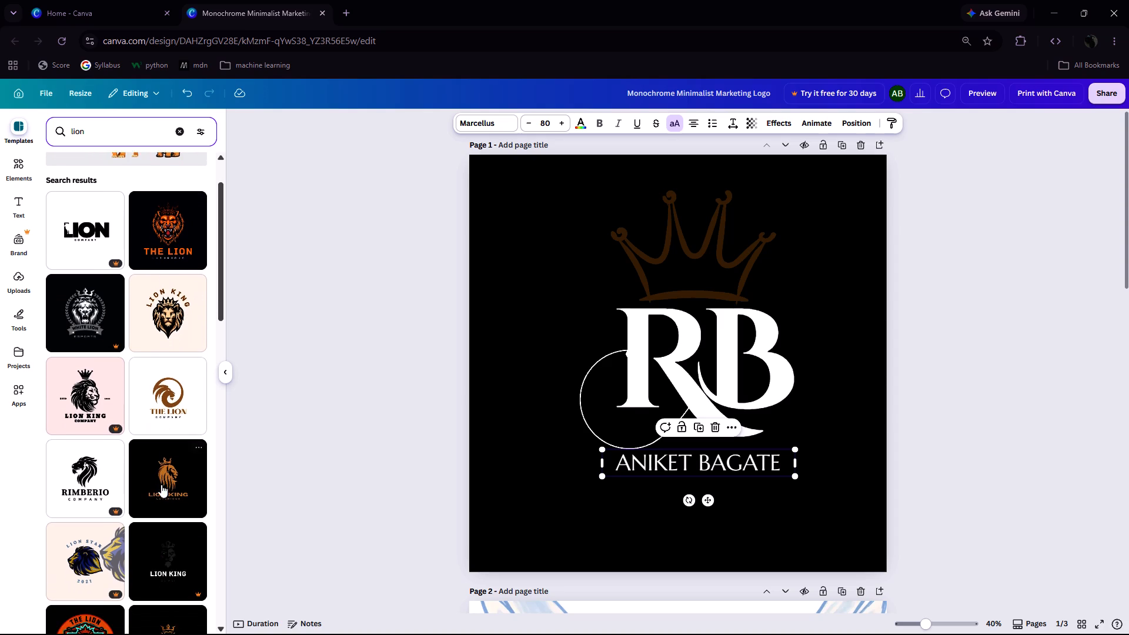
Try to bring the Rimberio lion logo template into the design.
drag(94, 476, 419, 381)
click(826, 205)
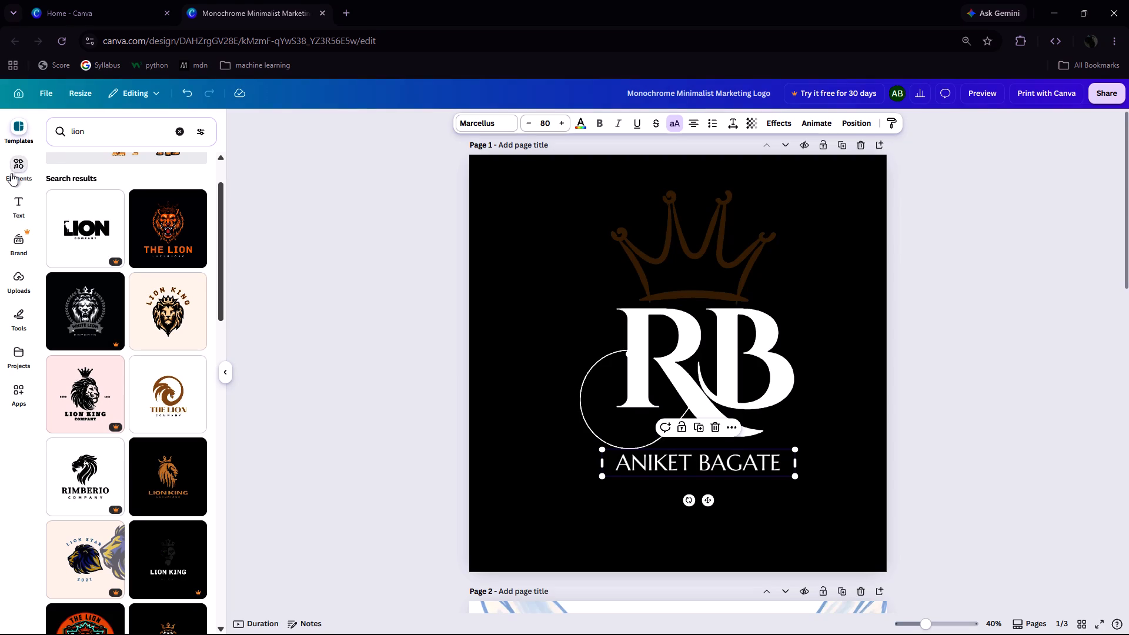
Search the graphic elements for lion and add the black maned lion-head profile to page 1, left of the RB letters.
click(10, 173)
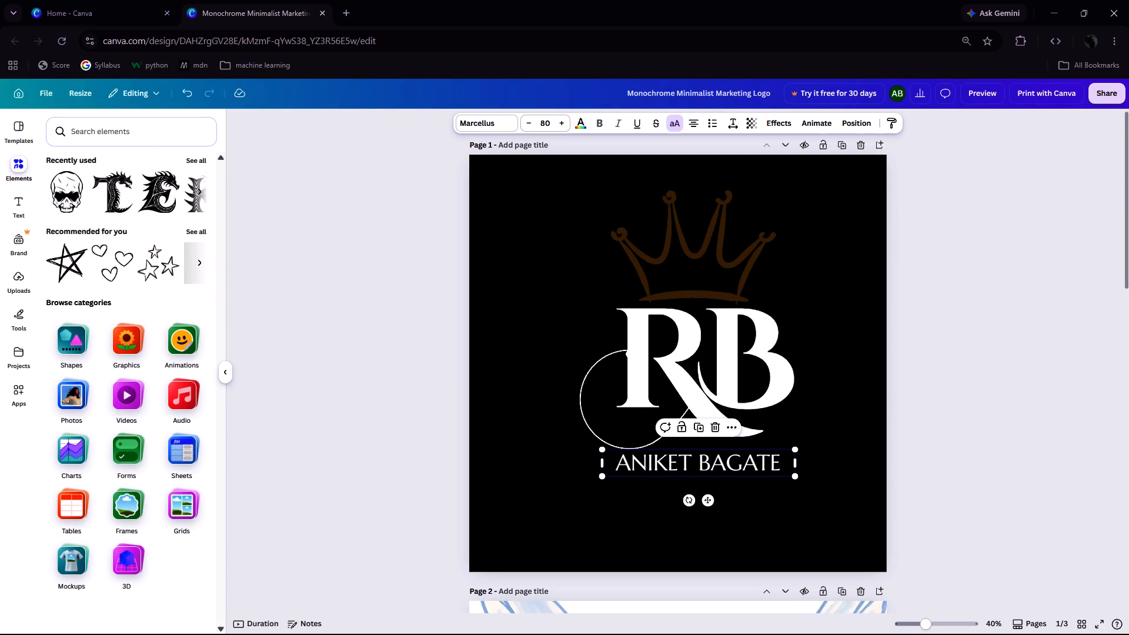
click(129, 136)
text(lion)
key(Return)
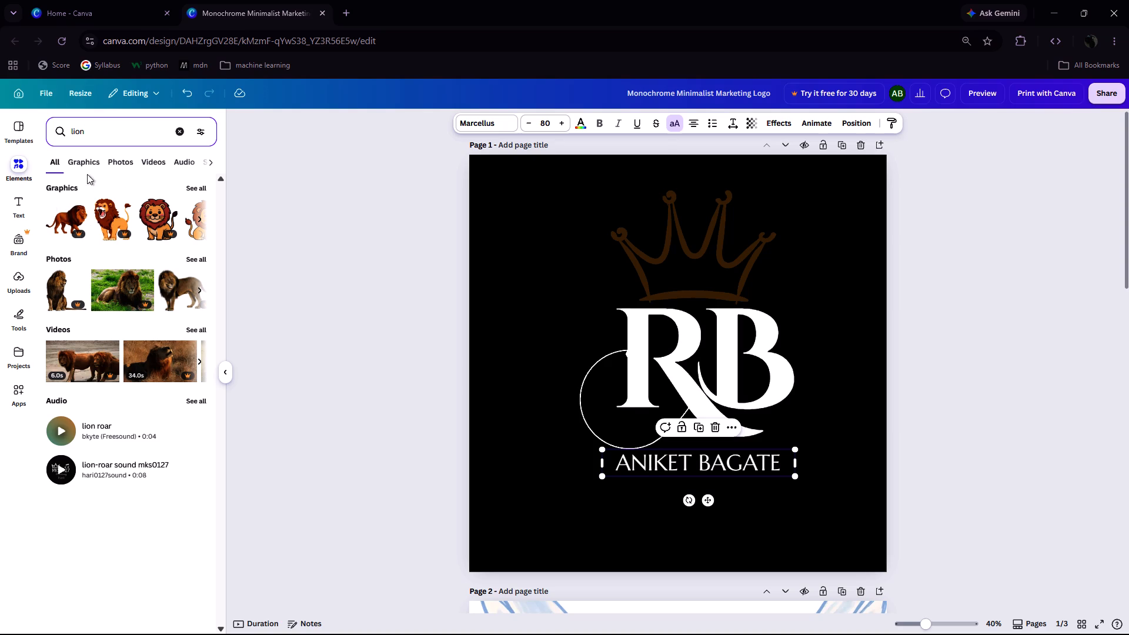
click(95, 156)
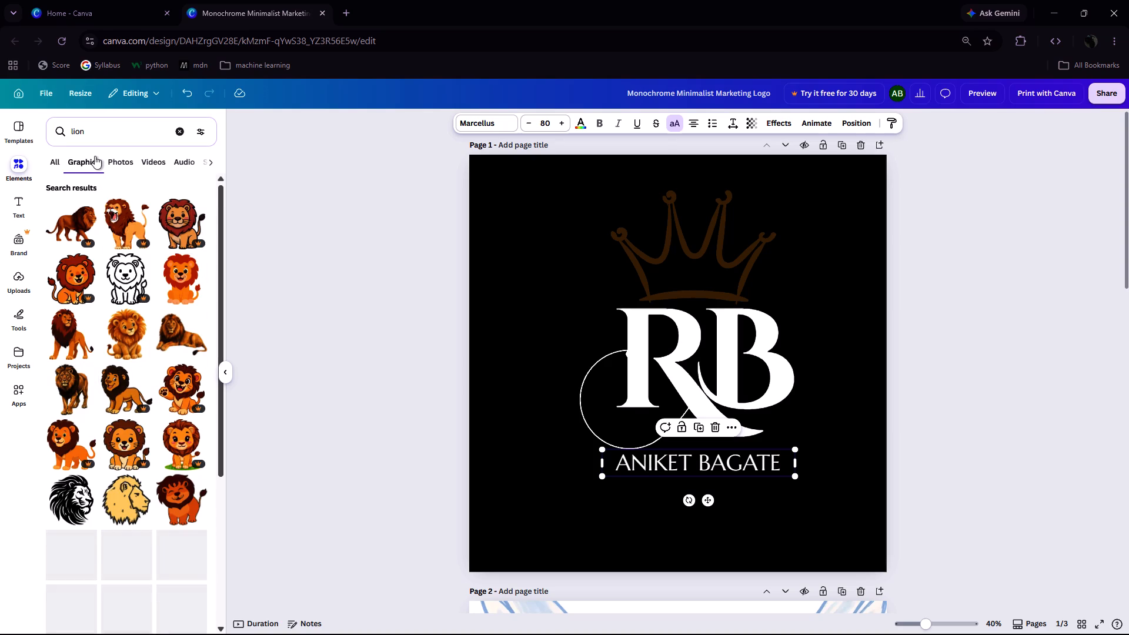
scroll(118, 290, down, 2)
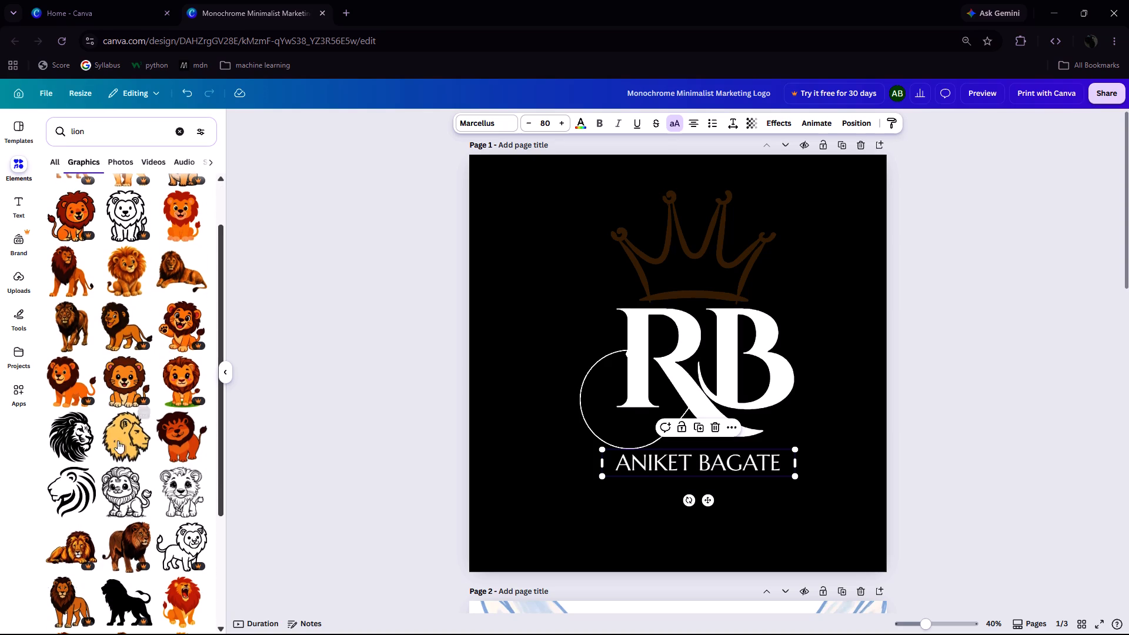
scroll(96, 482, down, 4)
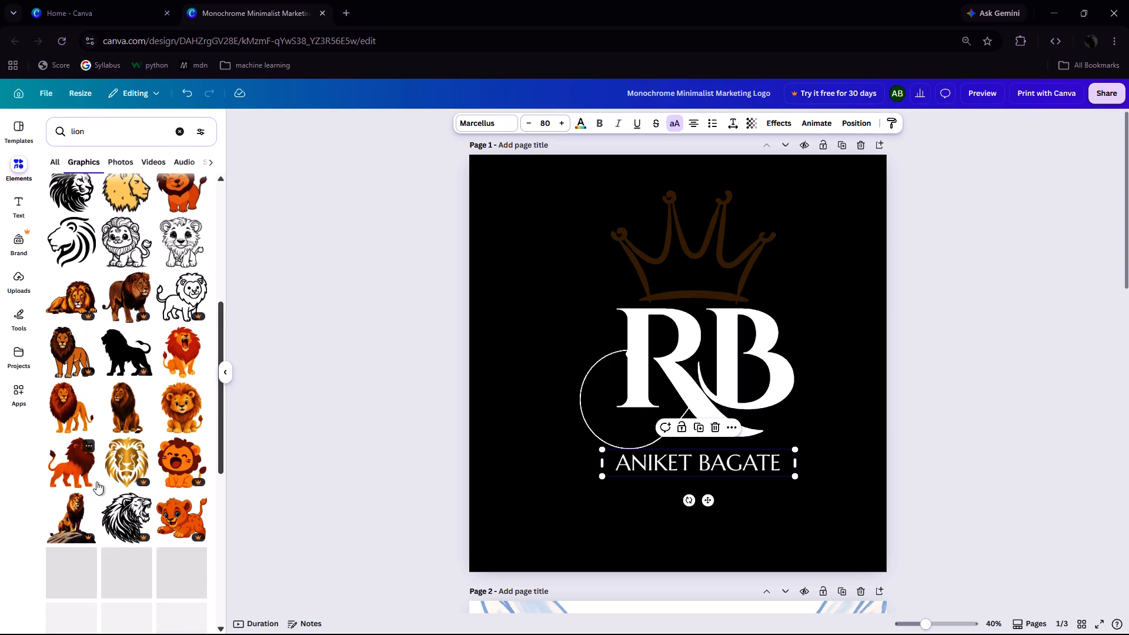
scroll(96, 482, up, 2)
drag(78, 282, 371, 325)
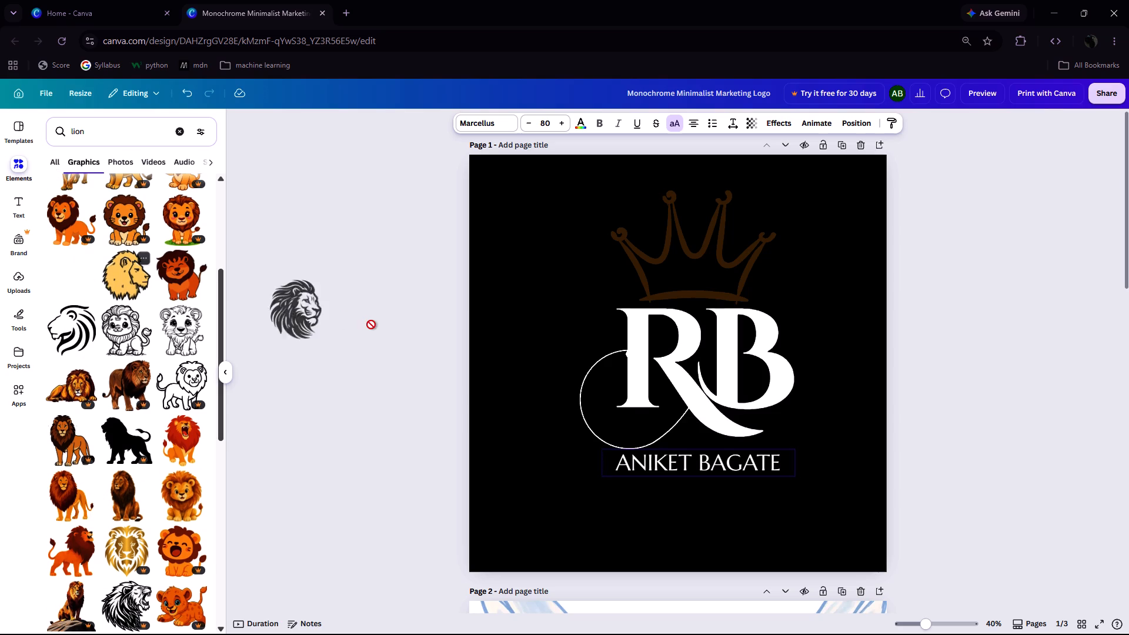
drag(371, 325, 496, 346)
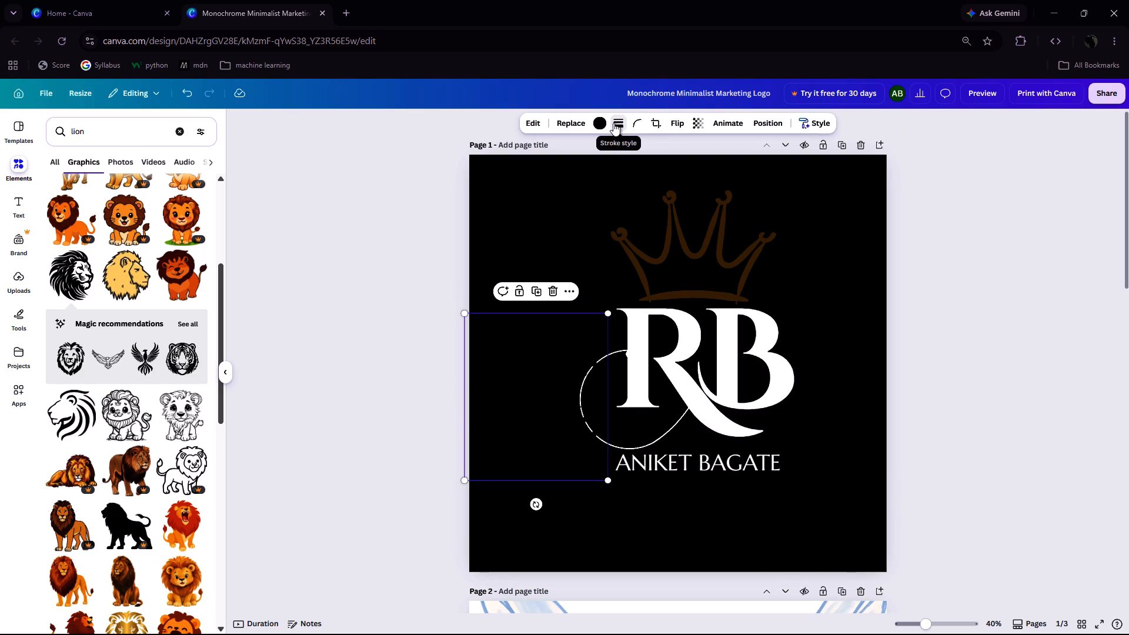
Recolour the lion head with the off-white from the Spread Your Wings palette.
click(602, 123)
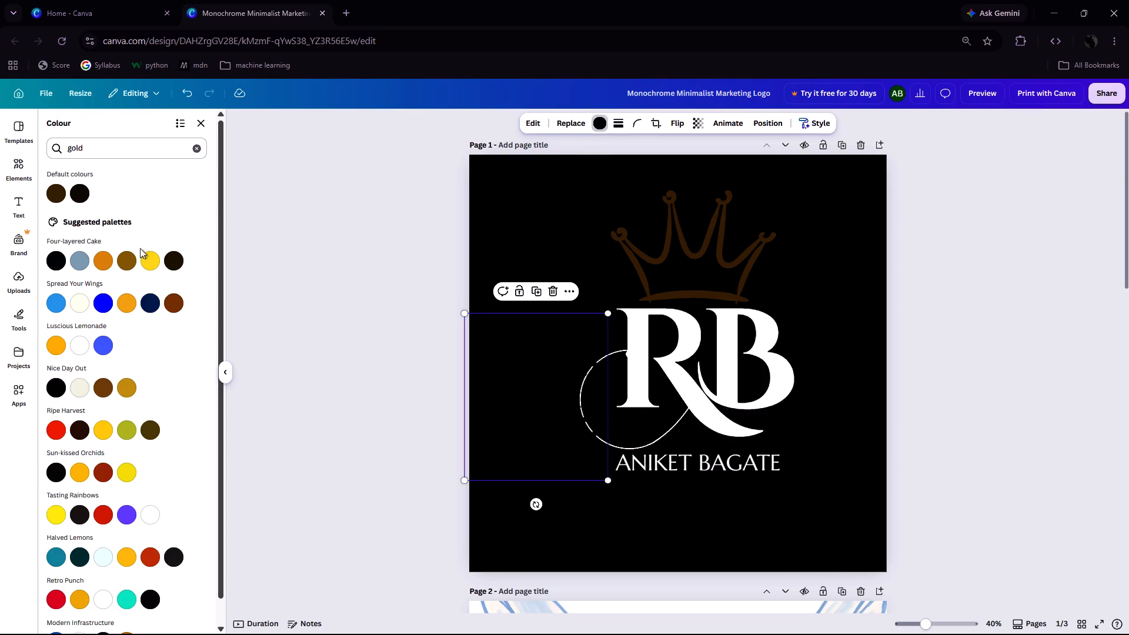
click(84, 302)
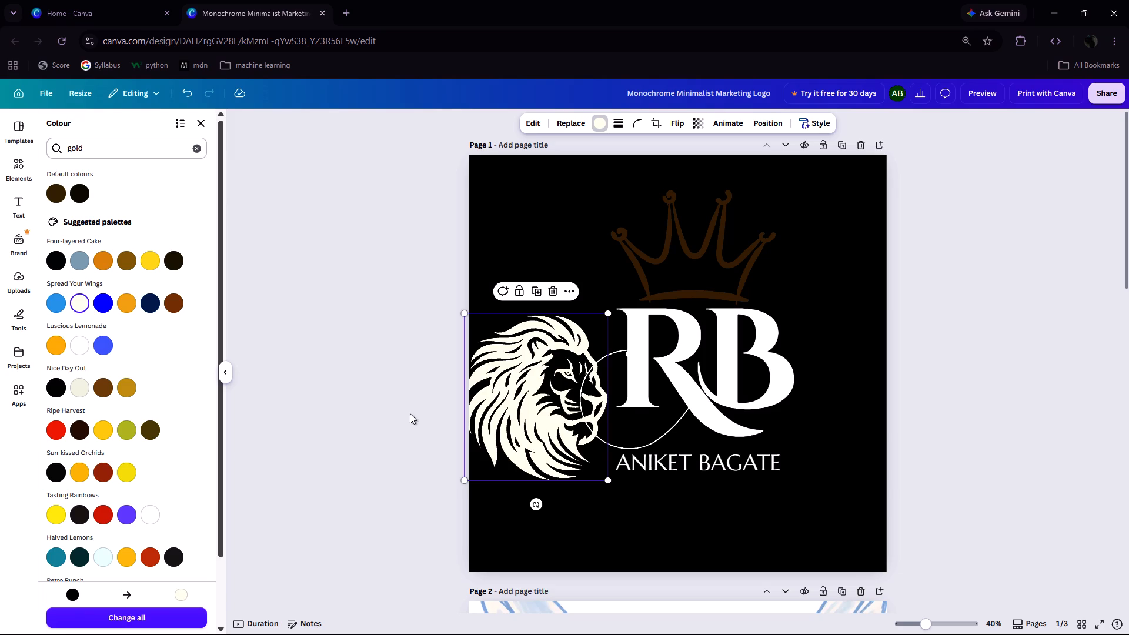
Move the lion head so it is half cropped by the page's left edge, level with the RB letters.
drag(527, 415, 493, 419)
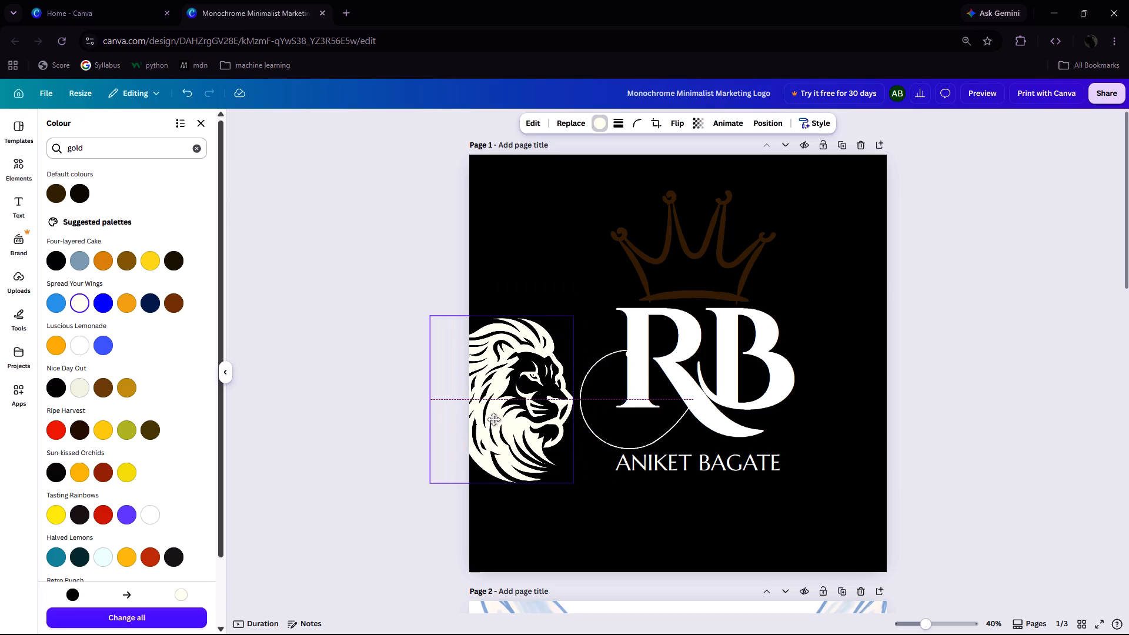
drag(493, 419, 656, 387)
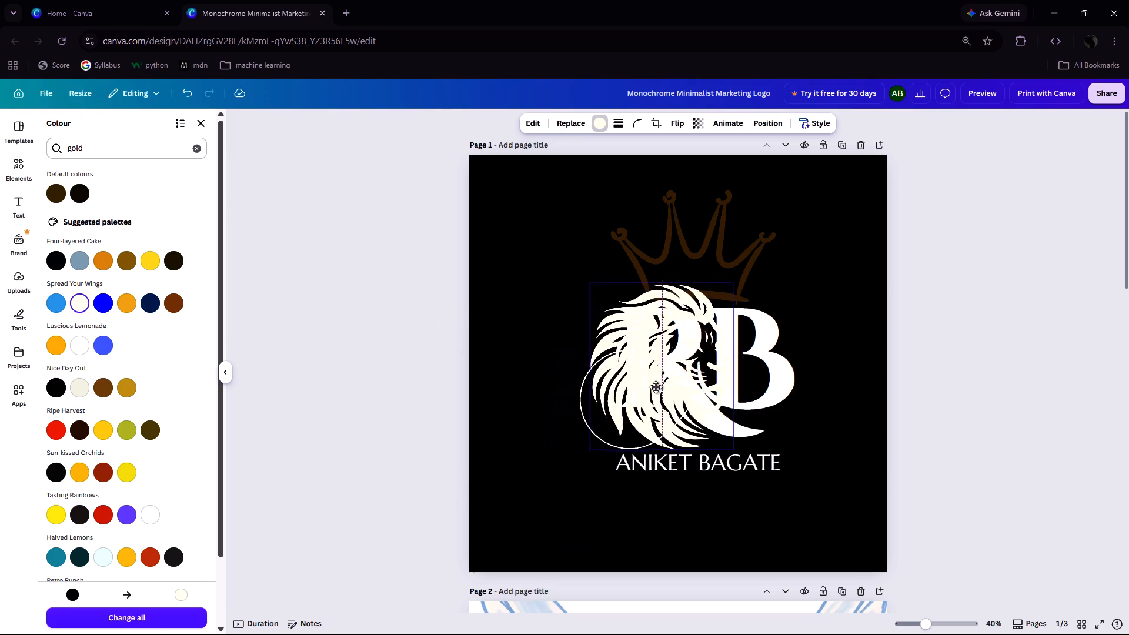
drag(656, 387, 528, 262)
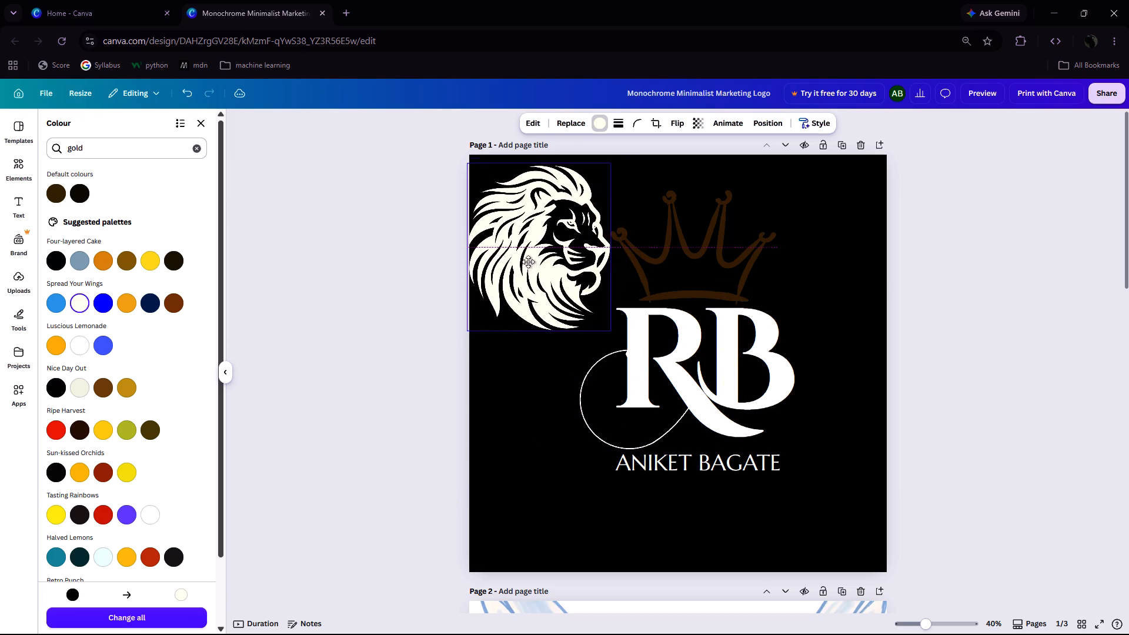
drag(528, 262, 516, 375)
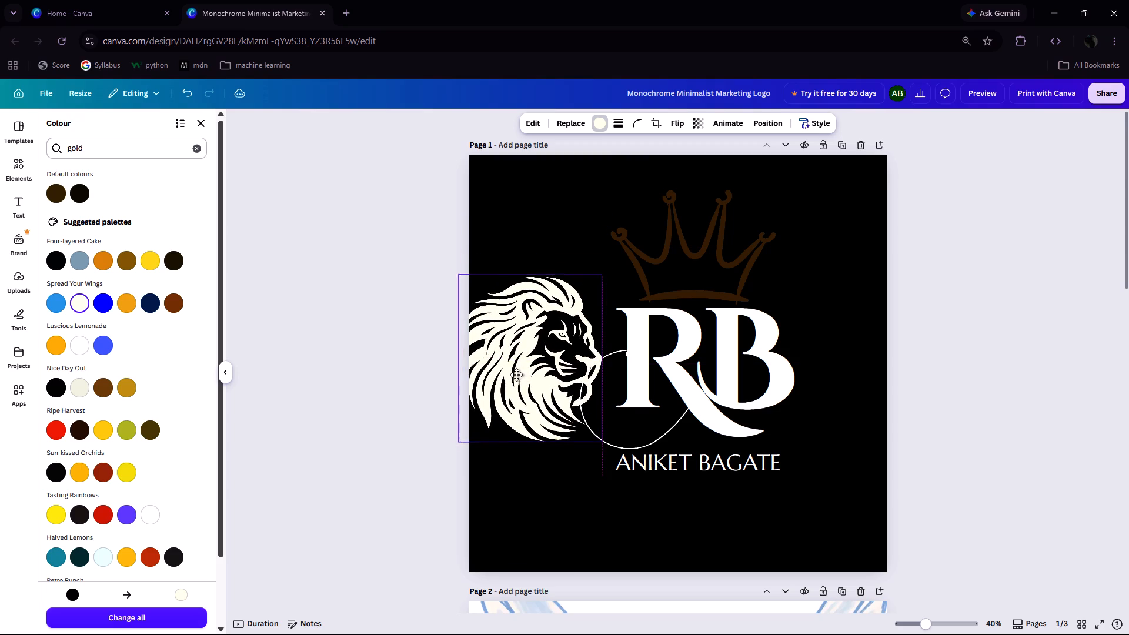
drag(516, 375, 463, 409)
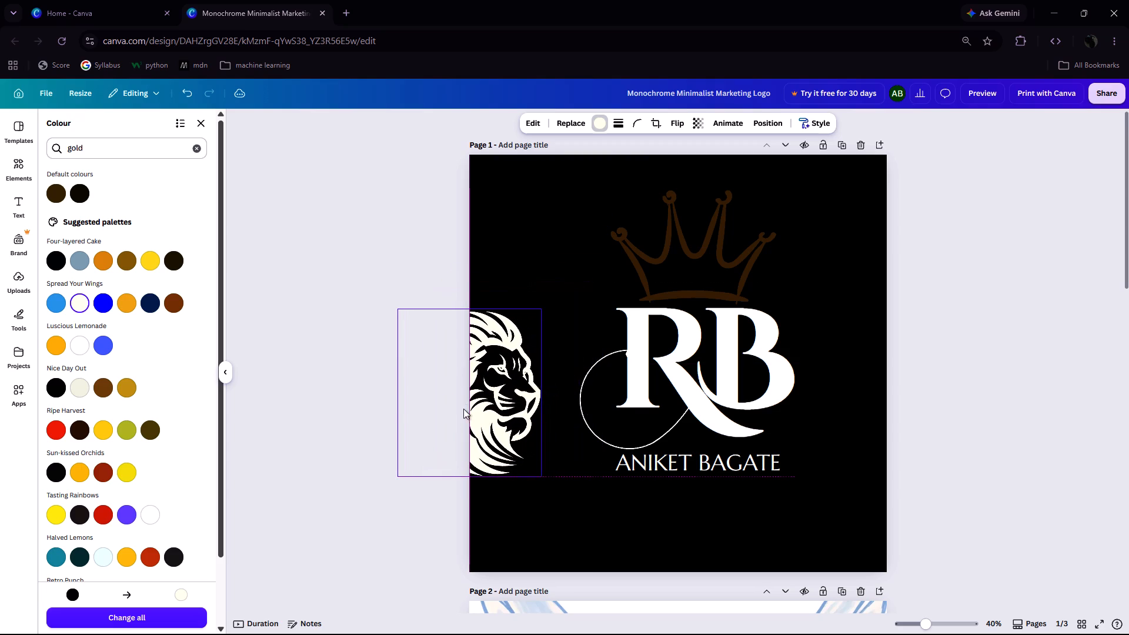
click(607, 506)
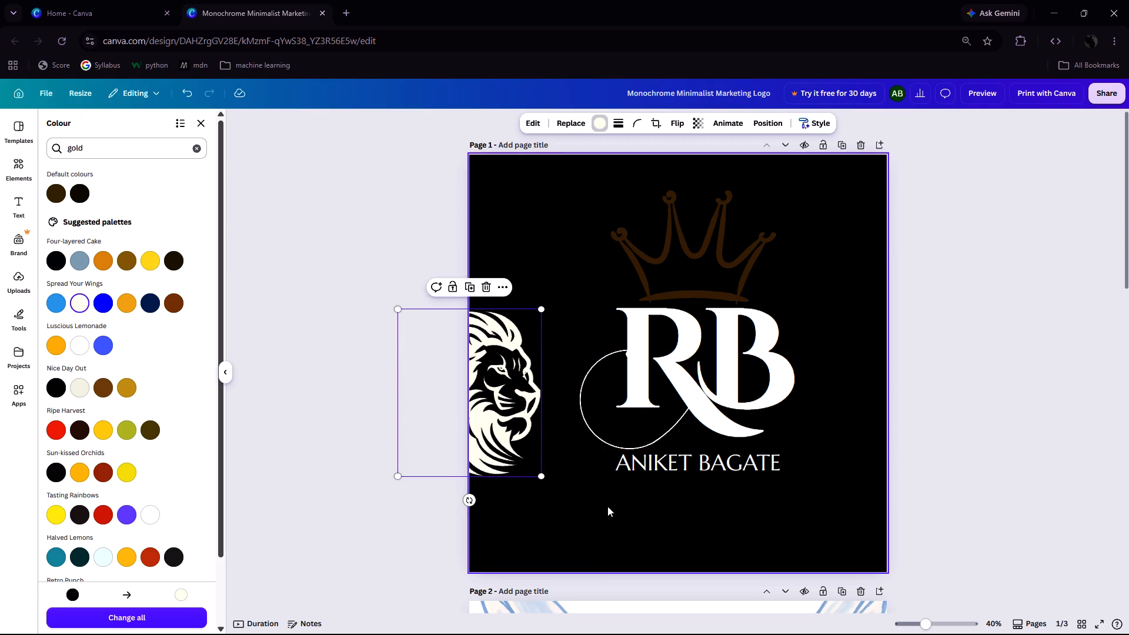
double_click(518, 425)
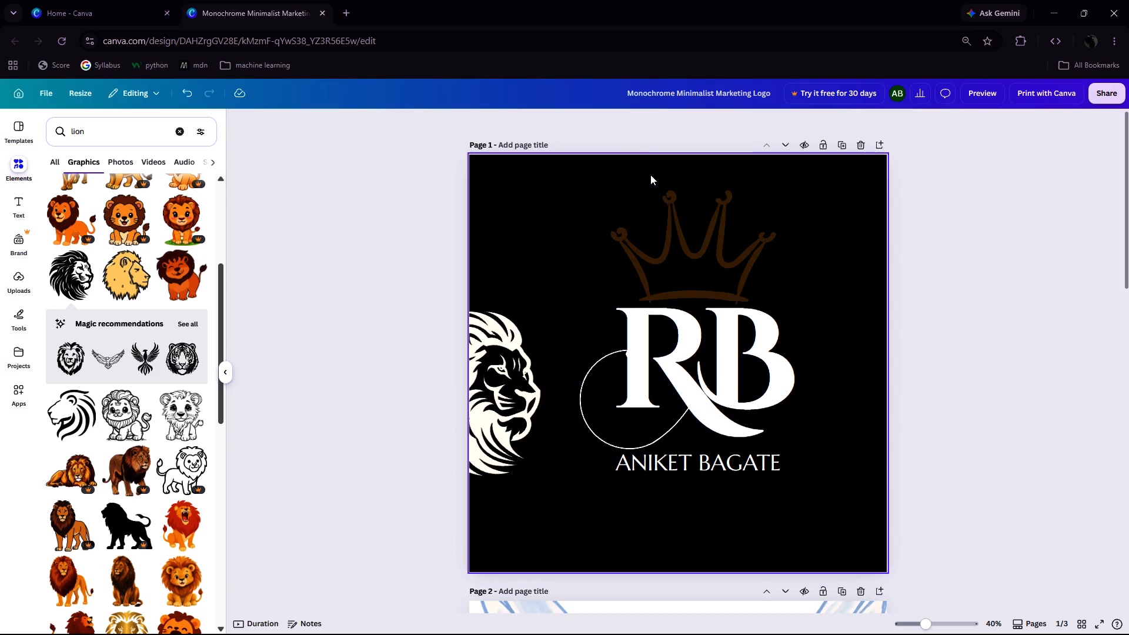
click(517, 370)
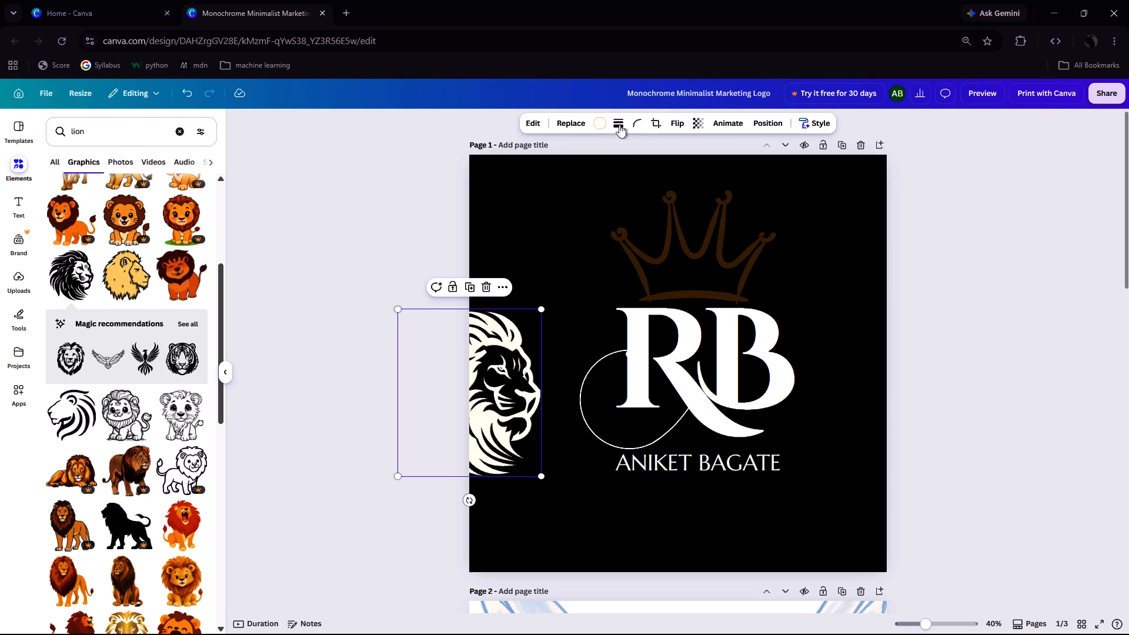
click(602, 124)
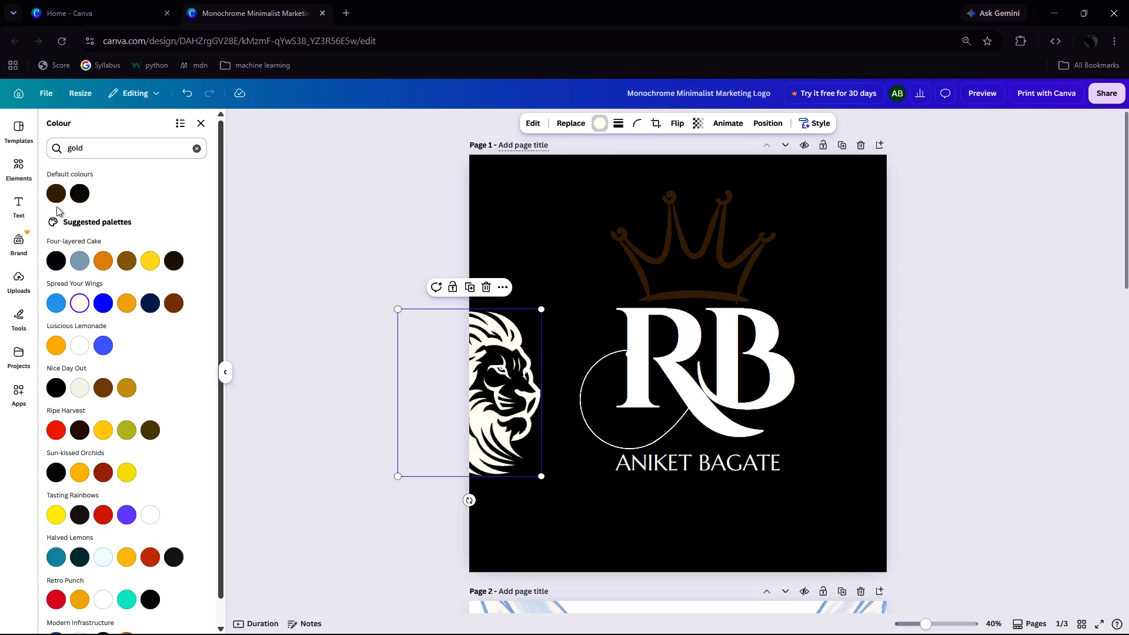
triple_click(117, 150)
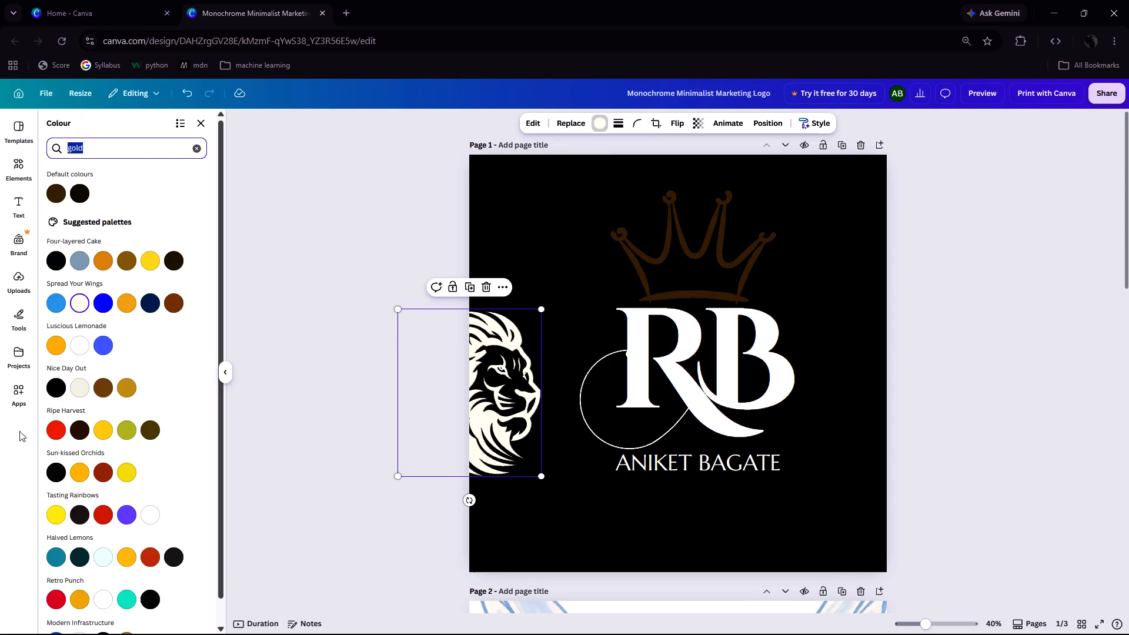
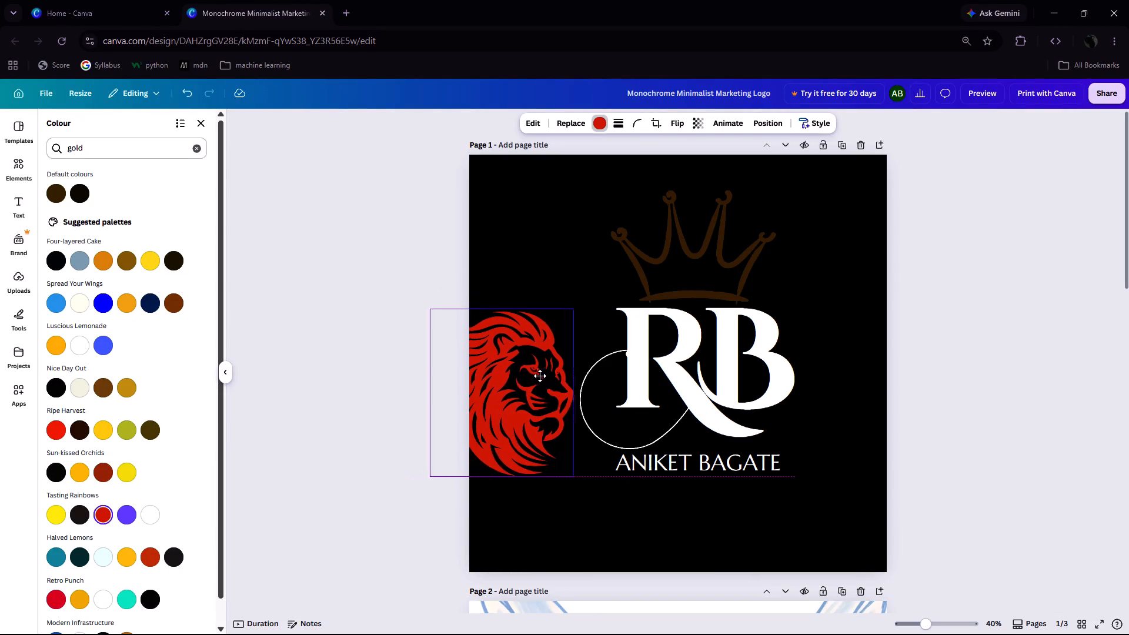
drag(540, 376, 540, 376)
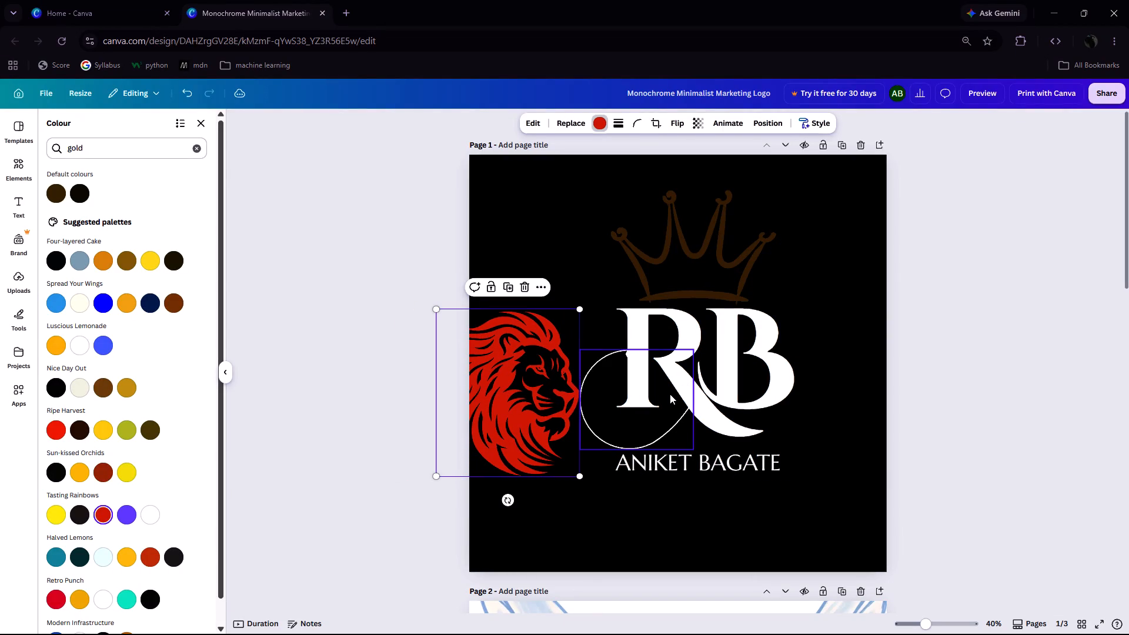
Recolour the thin looping line beside the R with the purple from the Tasting Rainbows palette.
click(670, 394)
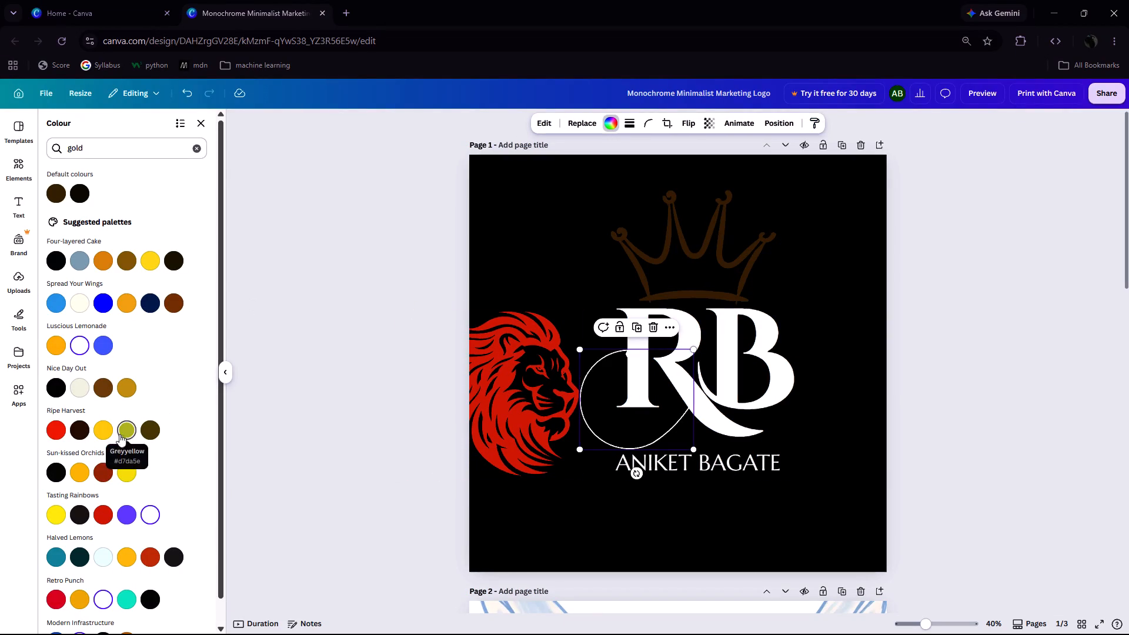
click(122, 518)
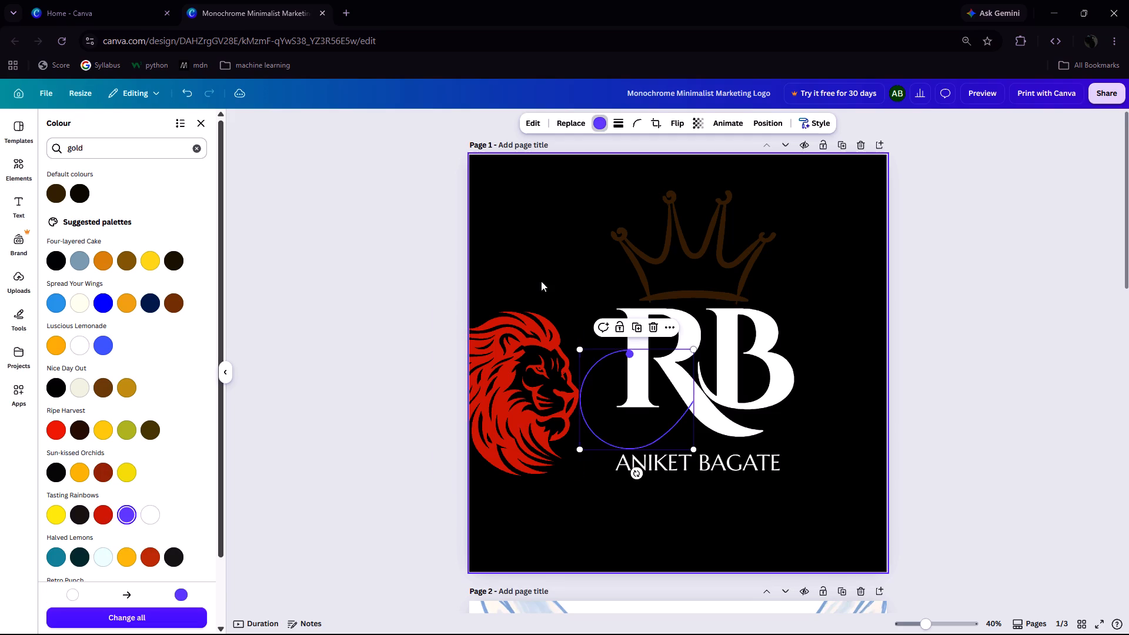
click(541, 281)
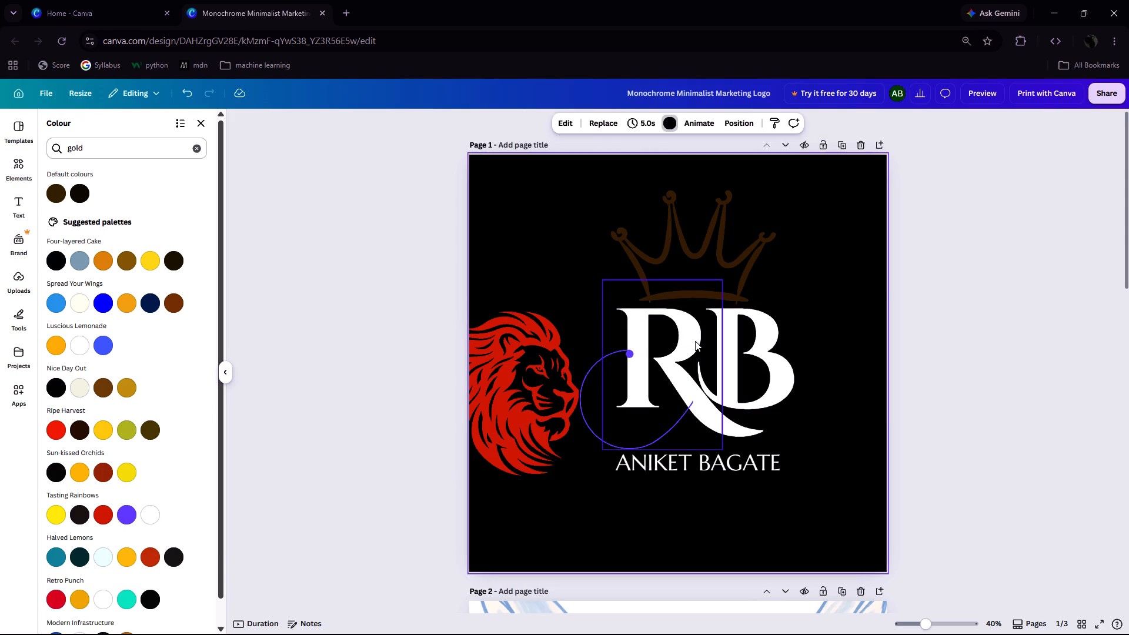
Recolour both the R and B letters with the bright red, fourth among the colours already in this design.
click(696, 340)
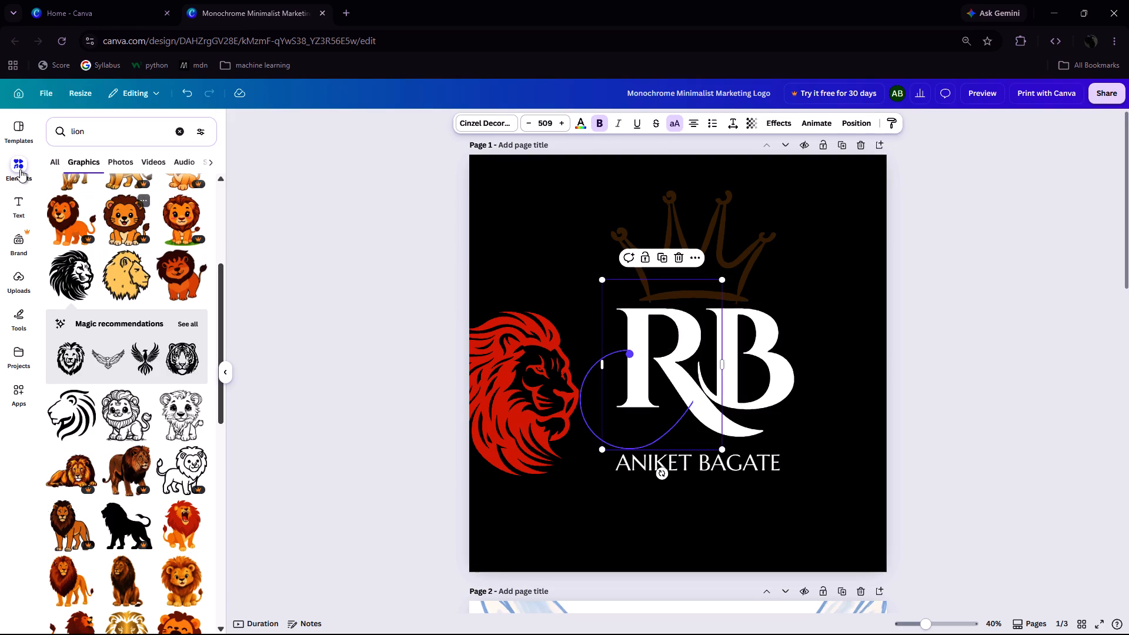
click(576, 126)
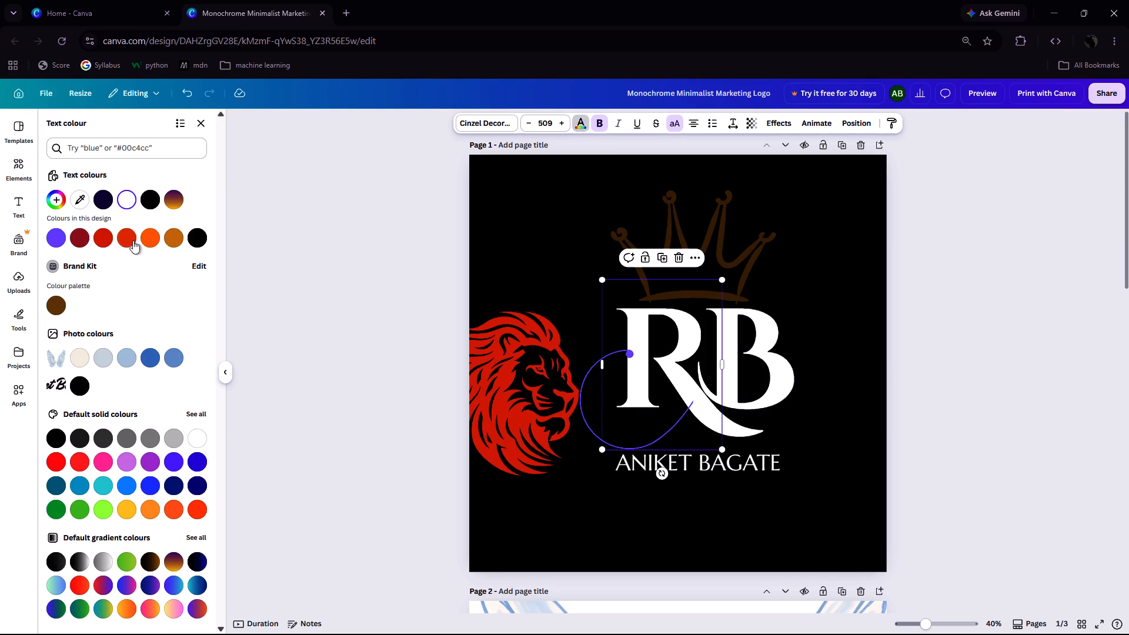
click(132, 240)
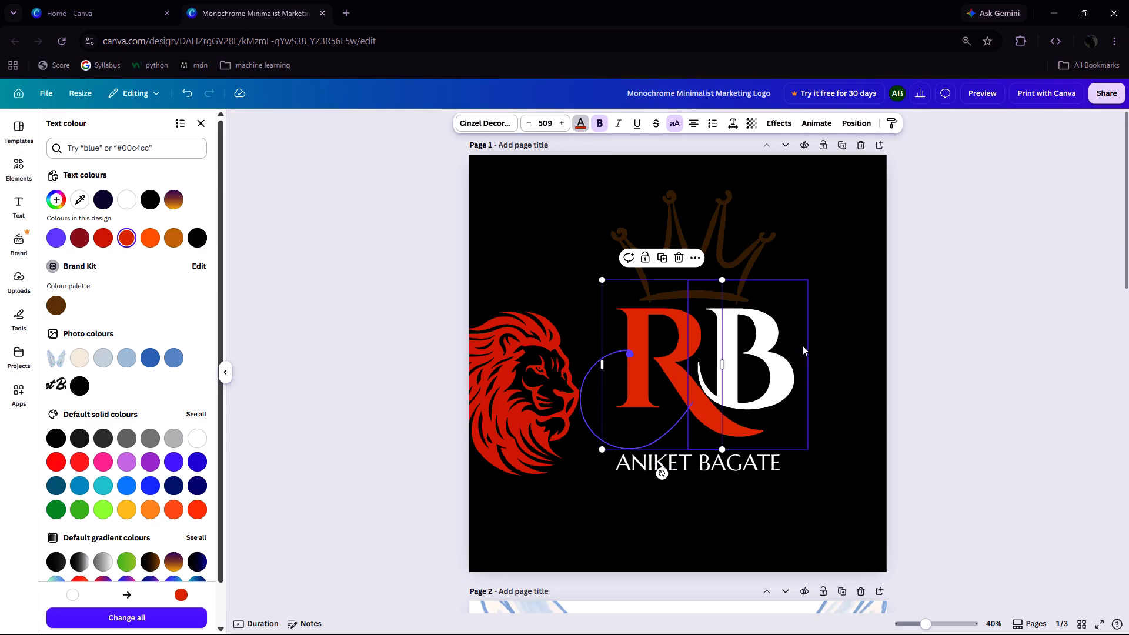
click(789, 345)
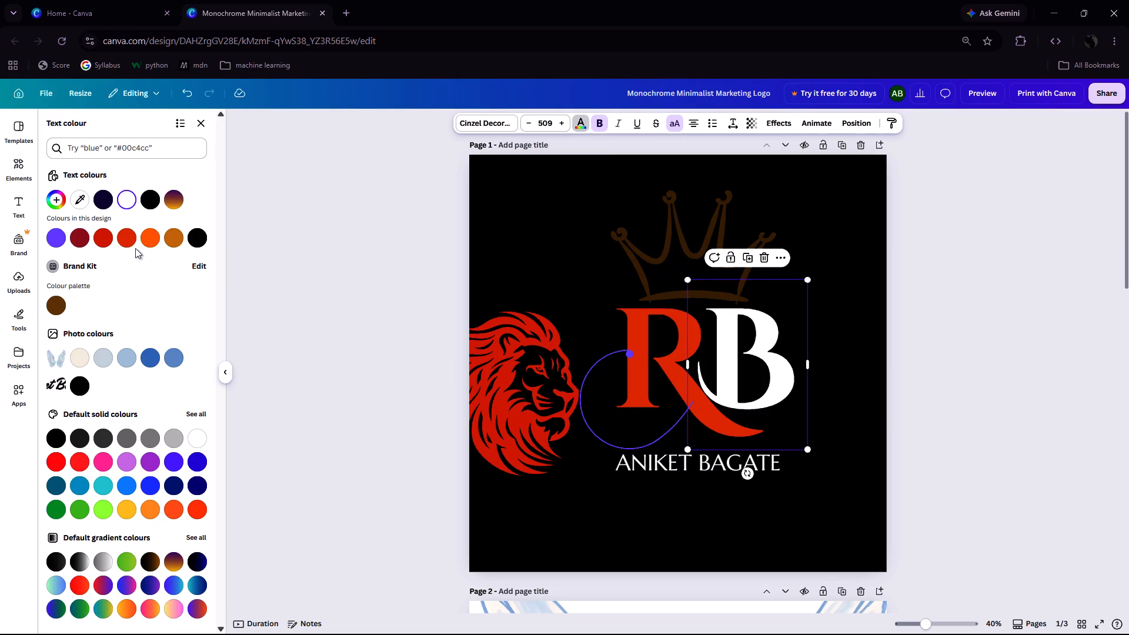
click(126, 243)
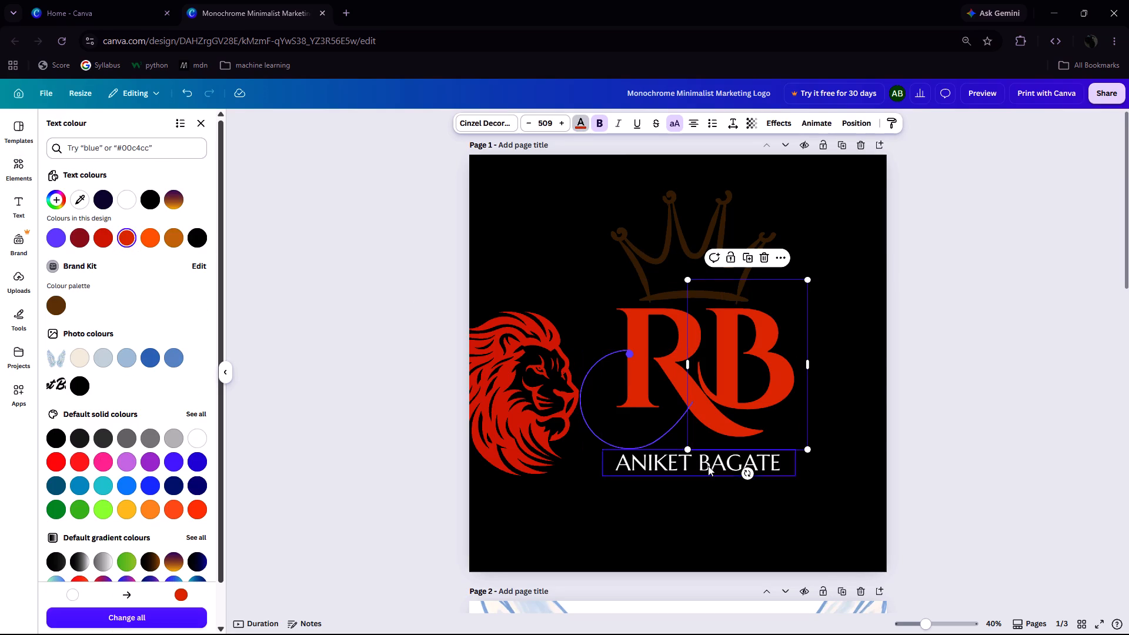
Recolour the name text below the RB letters with the dark purple-to-orange gradient from the text colours.
click(711, 463)
click(163, 203)
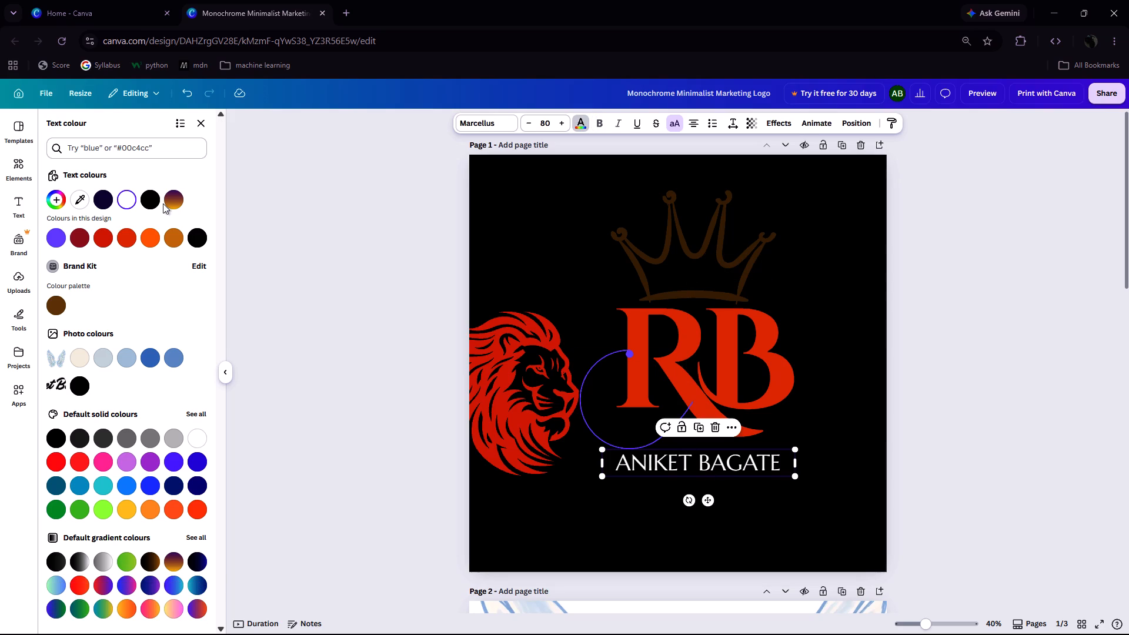
click(168, 203)
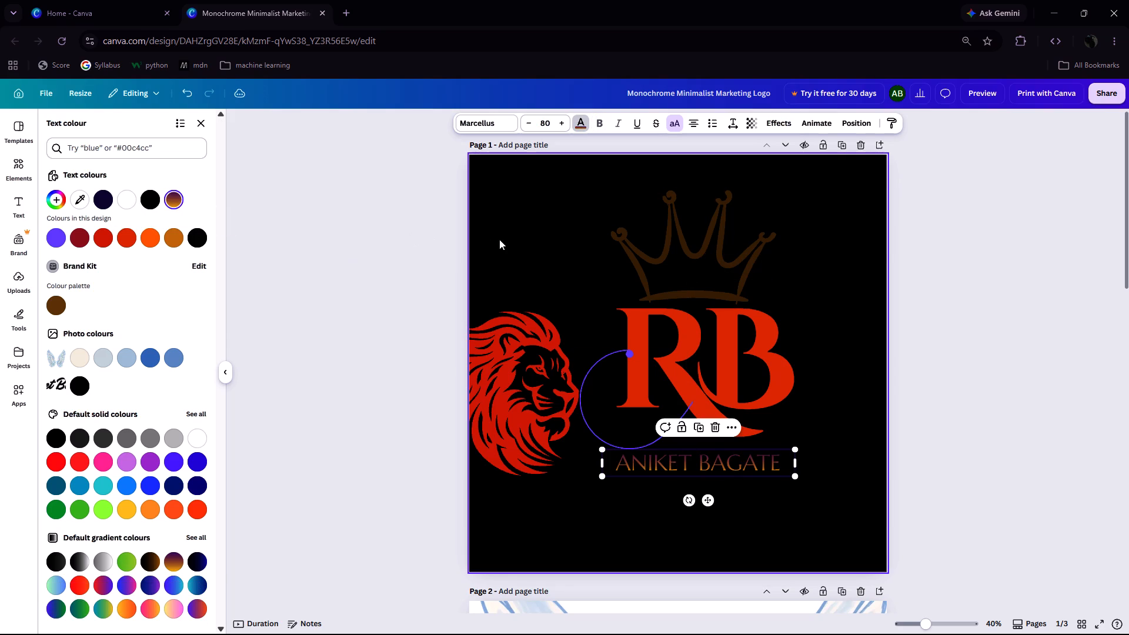
click(503, 240)
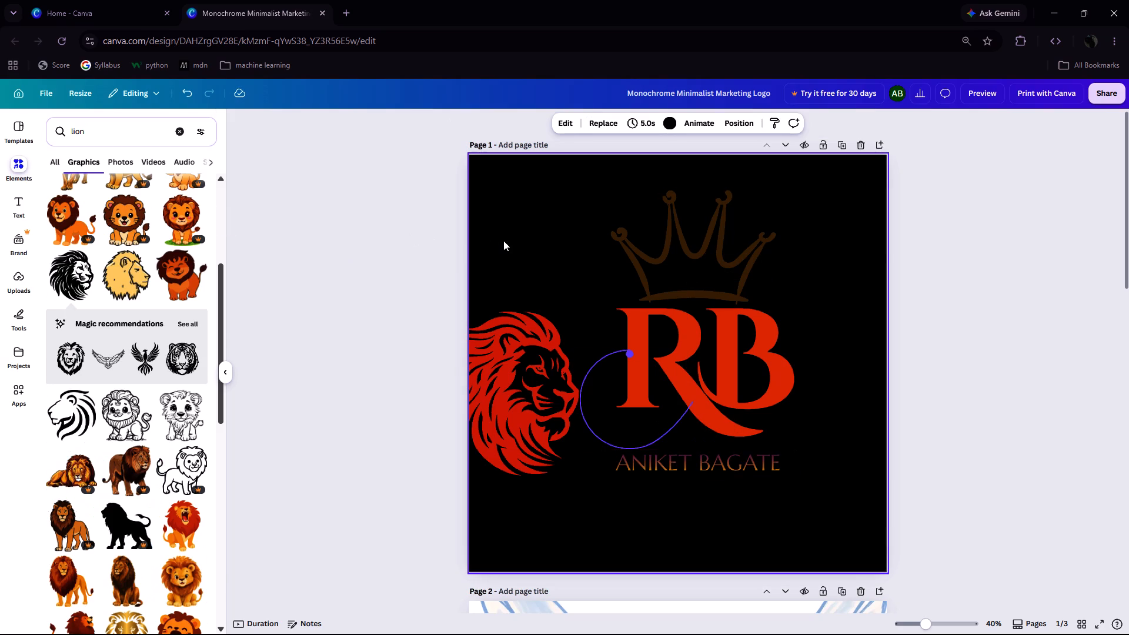
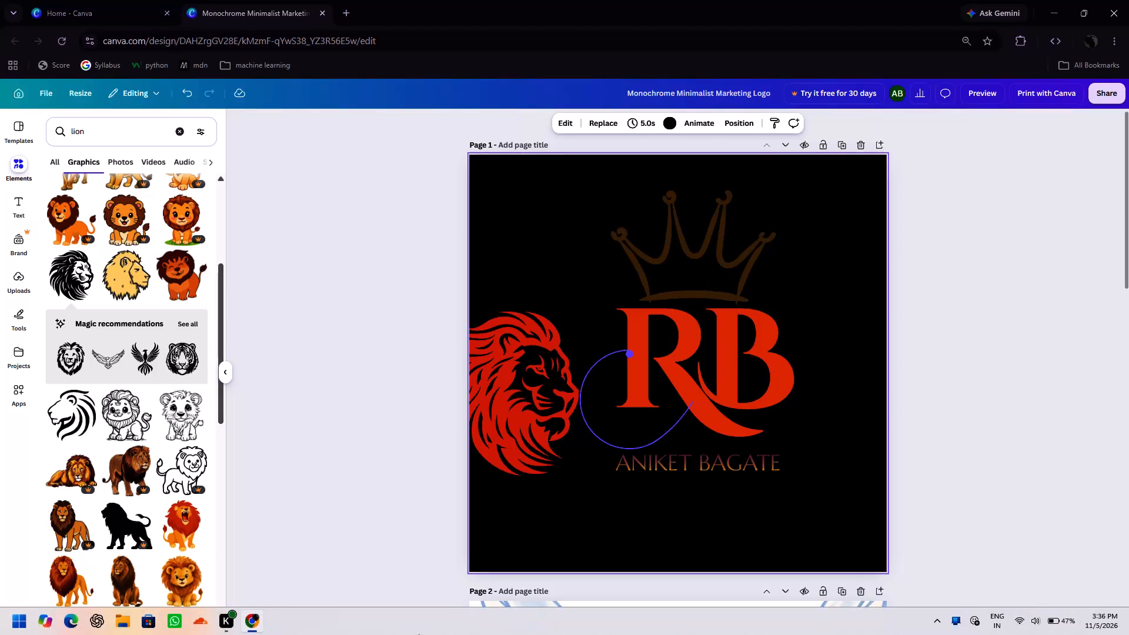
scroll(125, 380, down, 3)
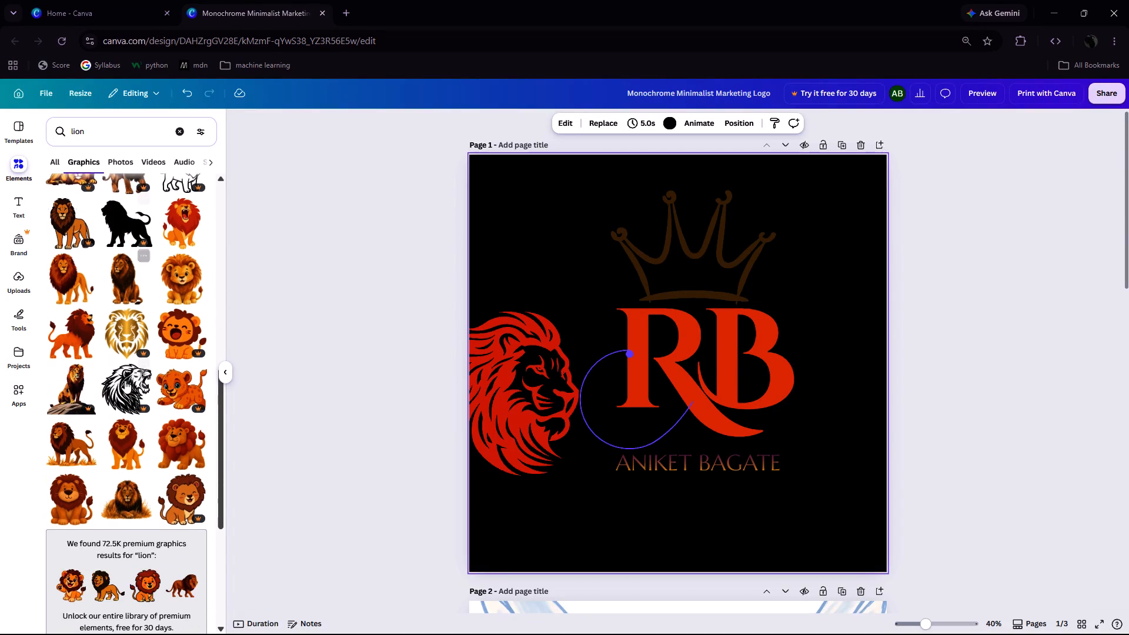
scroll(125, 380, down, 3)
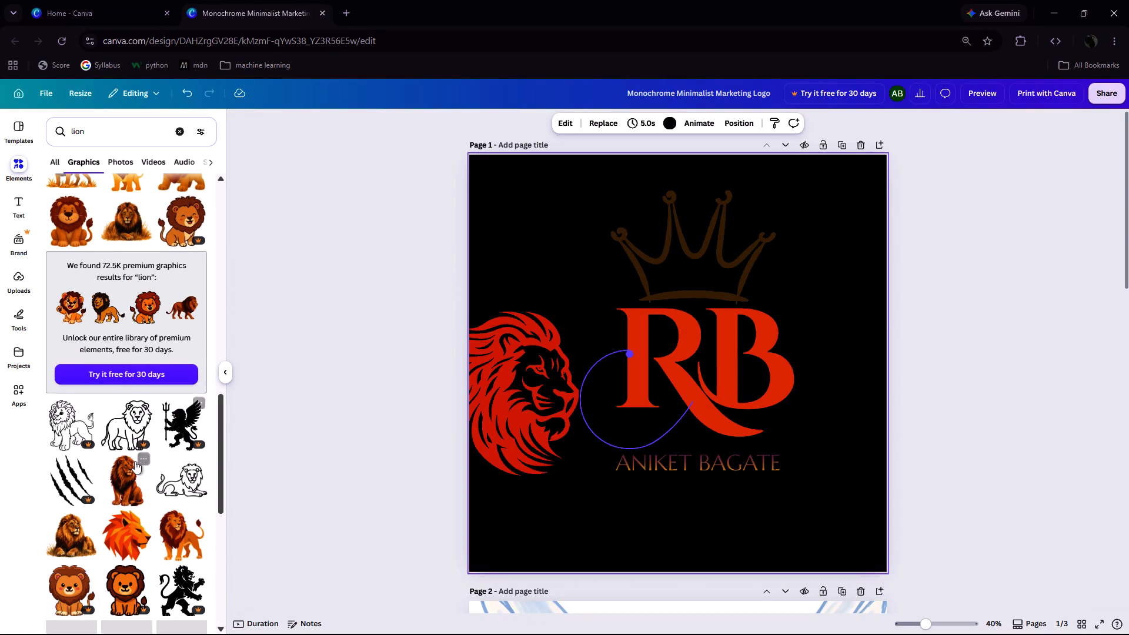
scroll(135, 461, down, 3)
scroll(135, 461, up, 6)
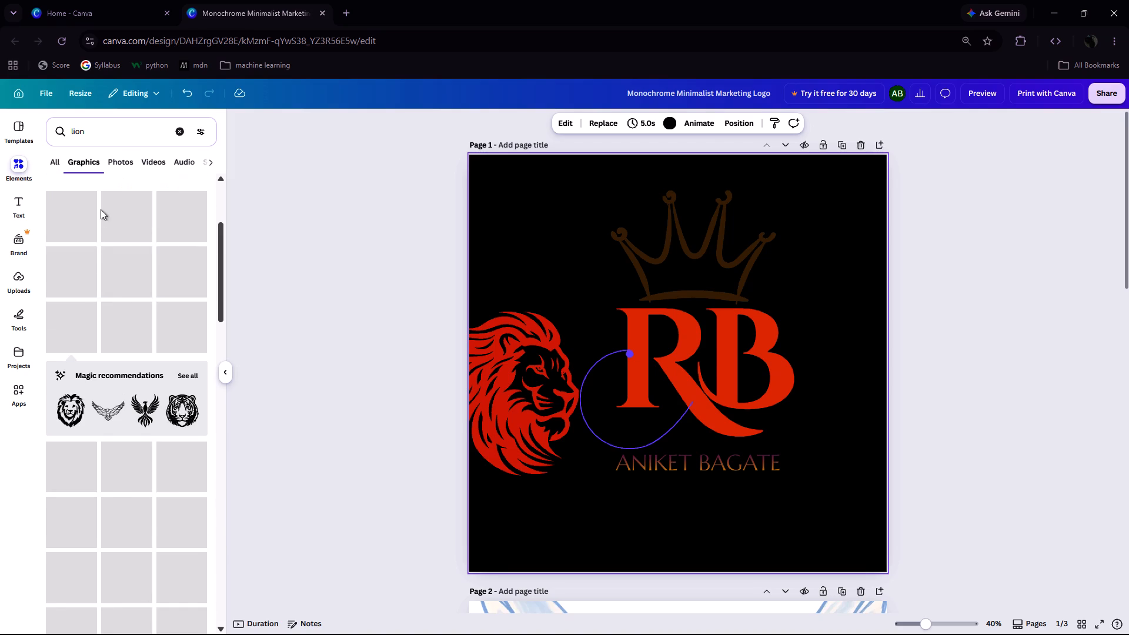
Search the graphics for "flag" and place the dark red waving flag on page 1, its pole overlapping the lion's mane.
triple_click(105, 136)
click(105, 136)
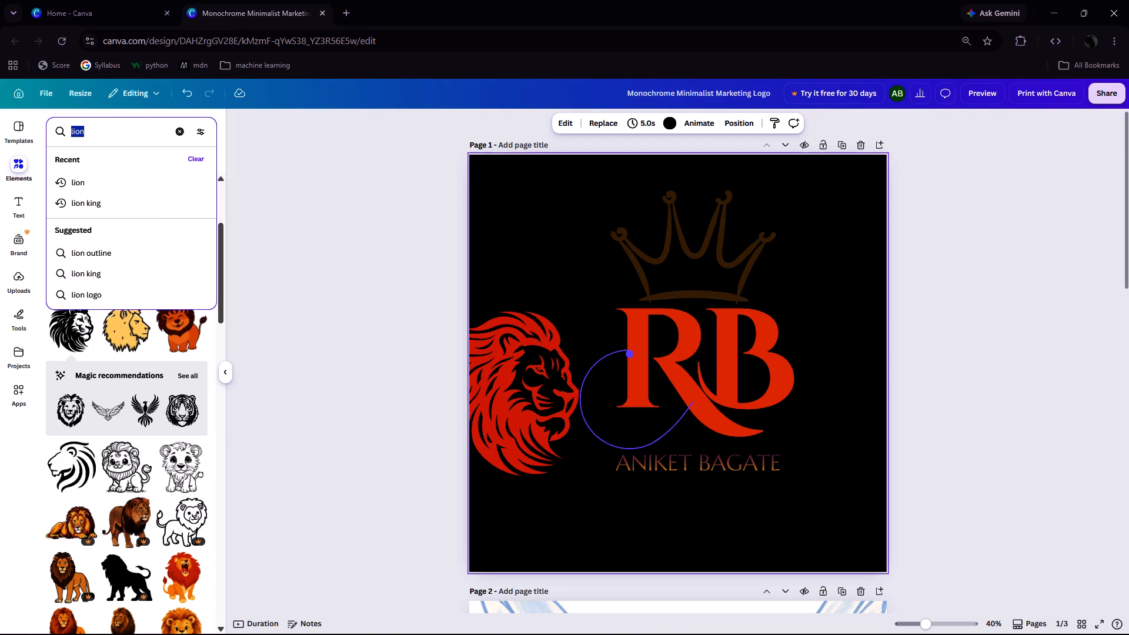
text(fla)
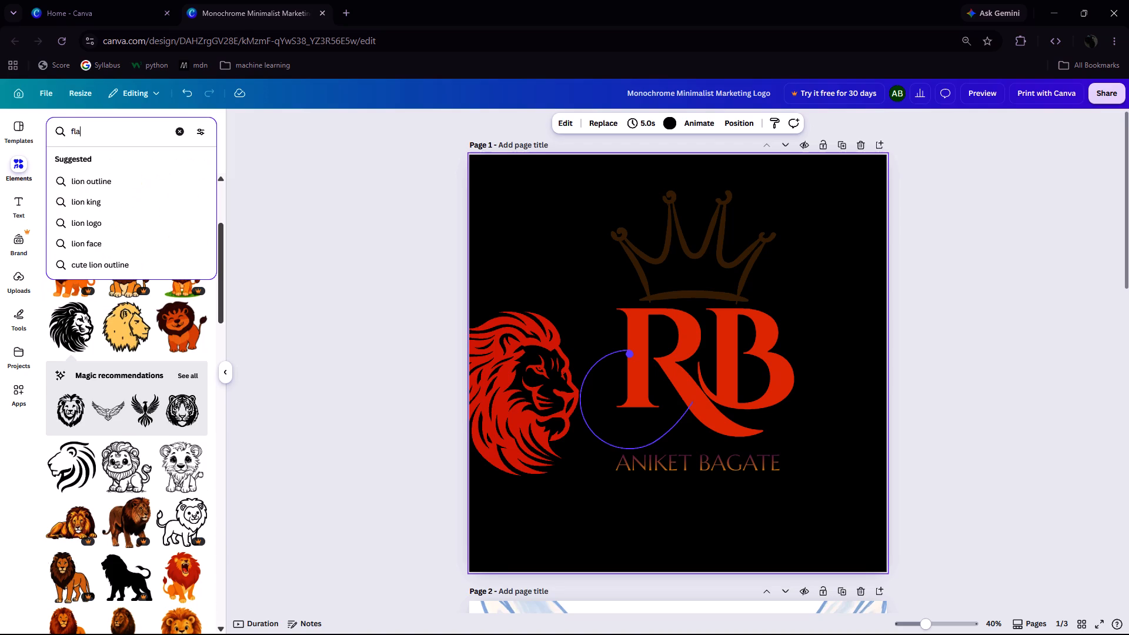
key(g)
key(Return)
key(Return)
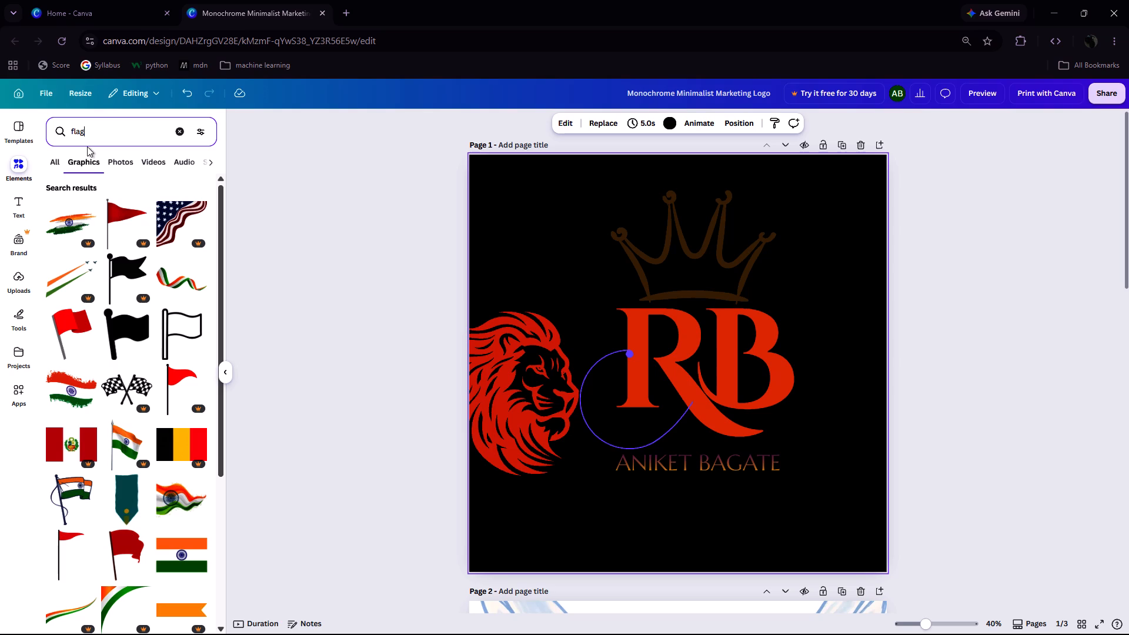
scroll(96, 330, down, 2)
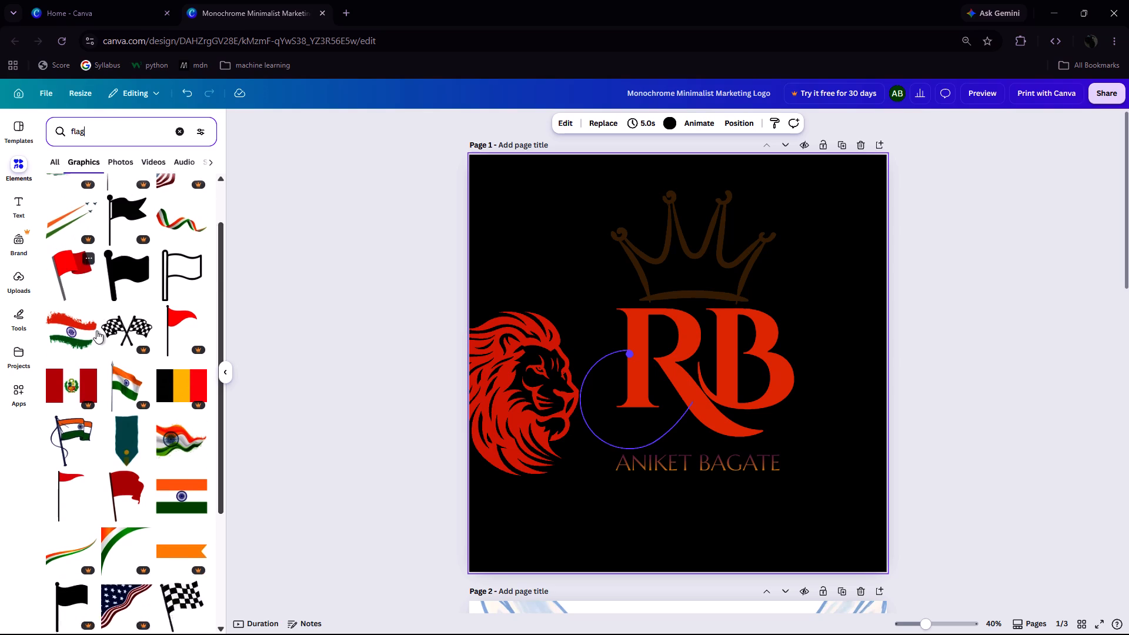
scroll(96, 330, down, 2)
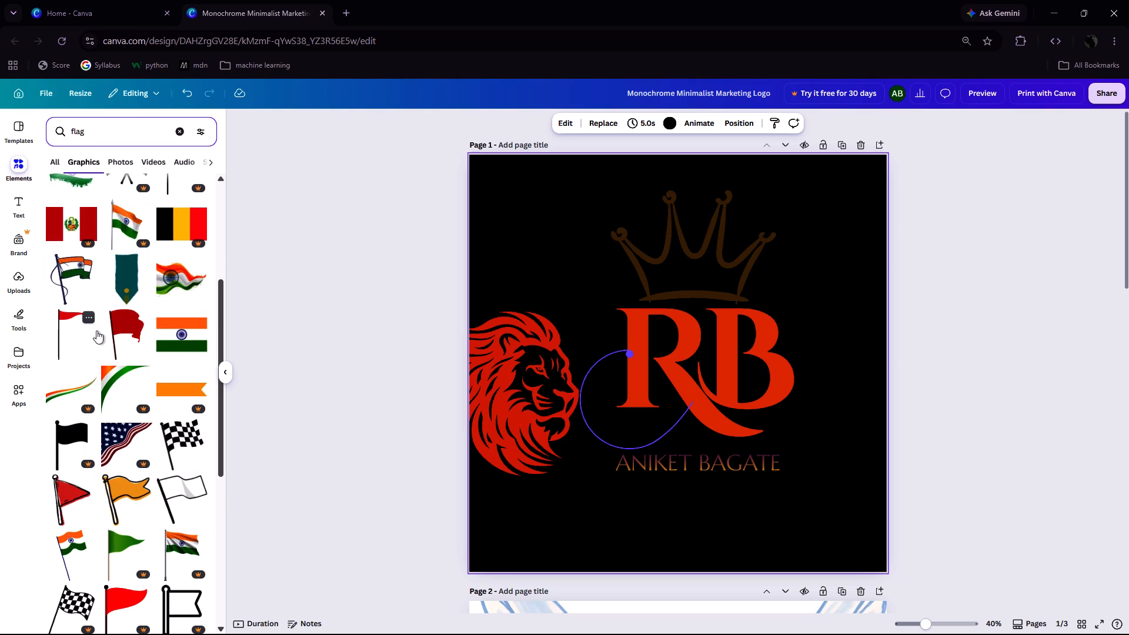
drag(121, 326, 362, 289)
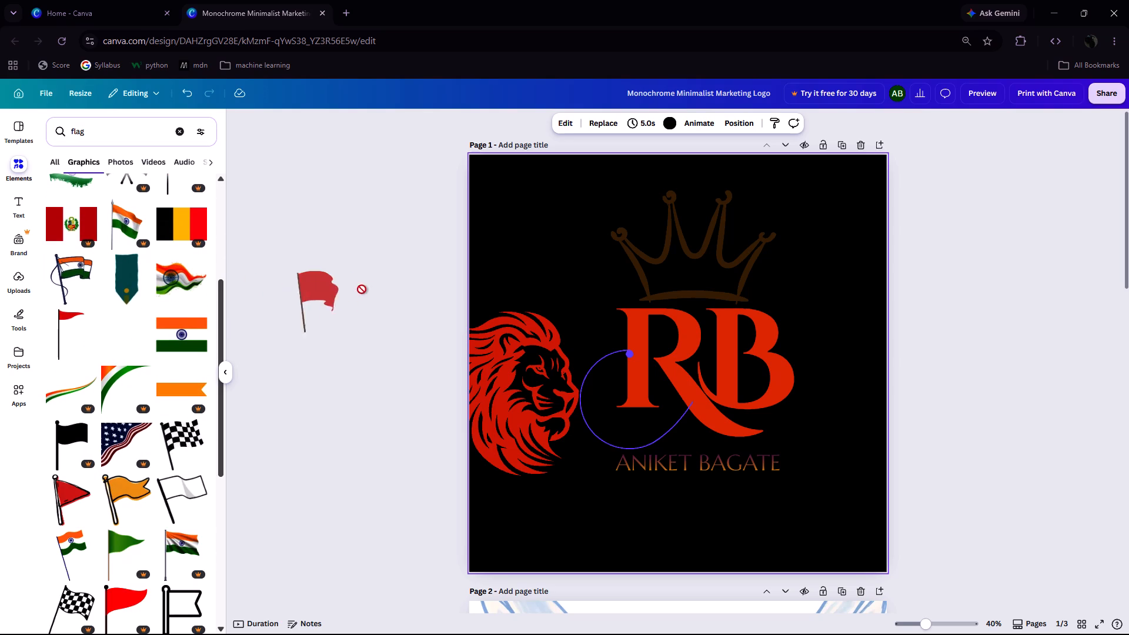
drag(362, 289, 487, 254)
drag(505, 270, 512, 241)
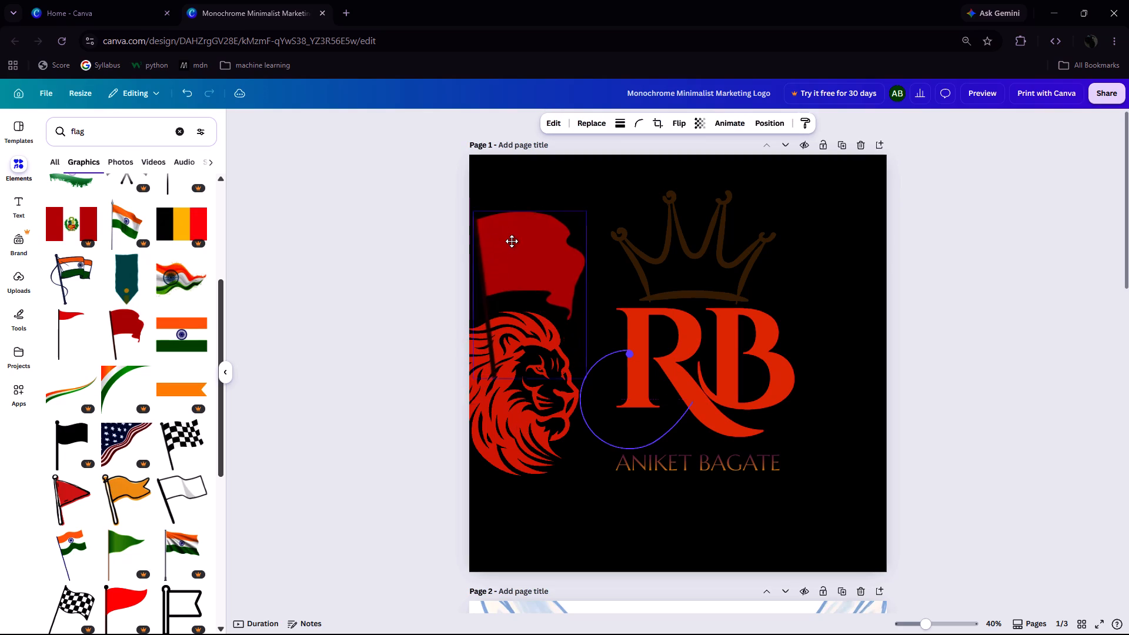
drag(512, 241, 512, 240)
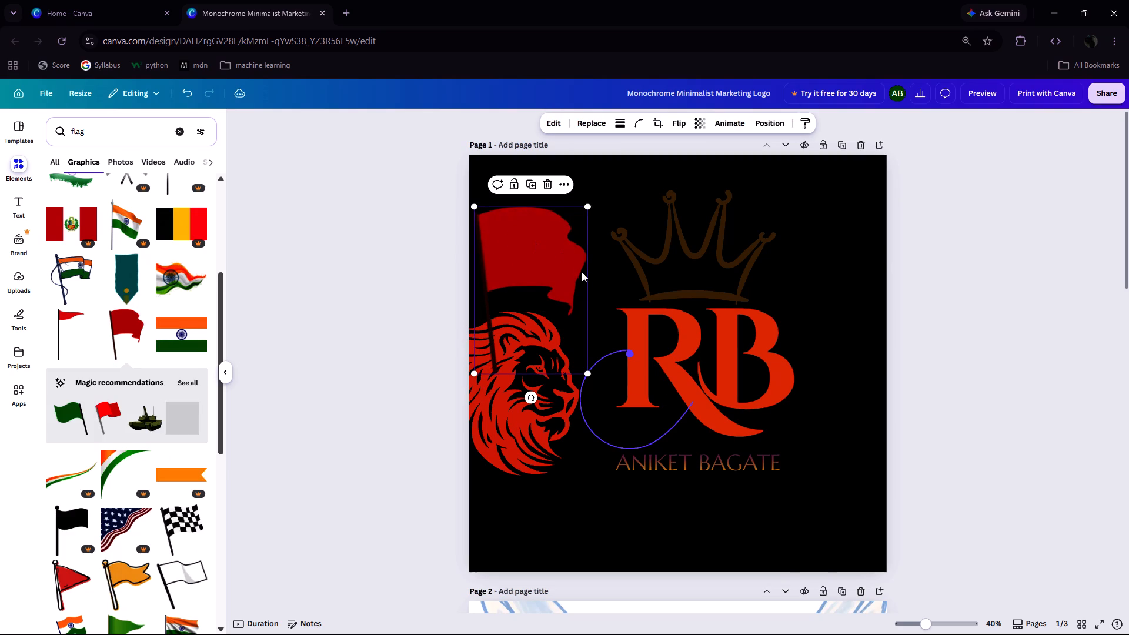
click(864, 415)
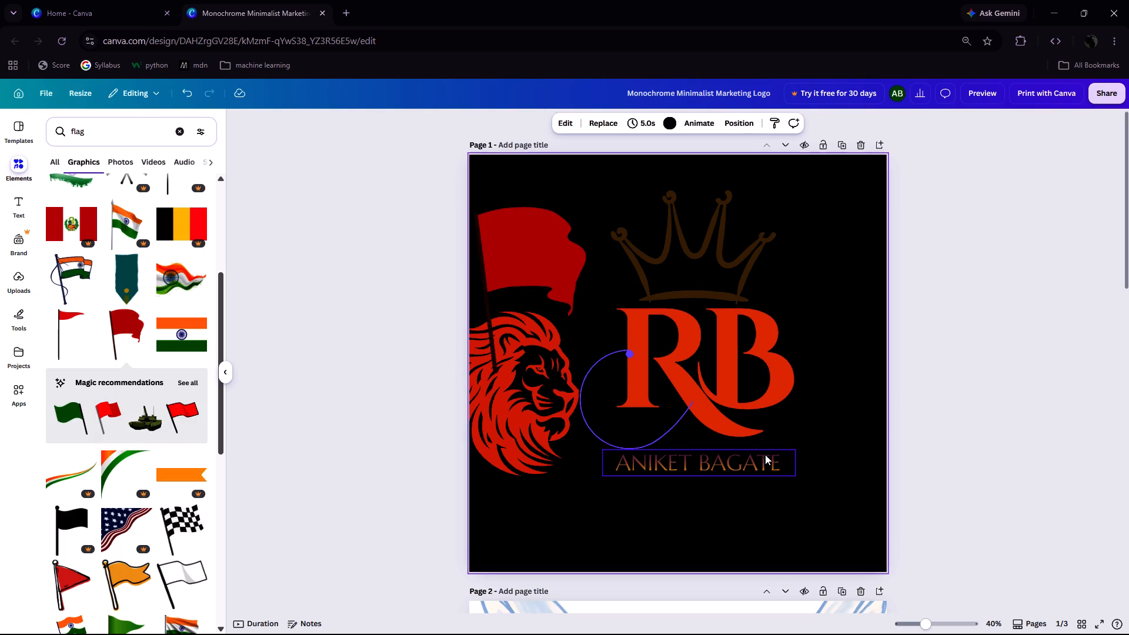
Replace the name text below the RB letters with ROYAL BOY"S GROUP.
triple_click(754, 466)
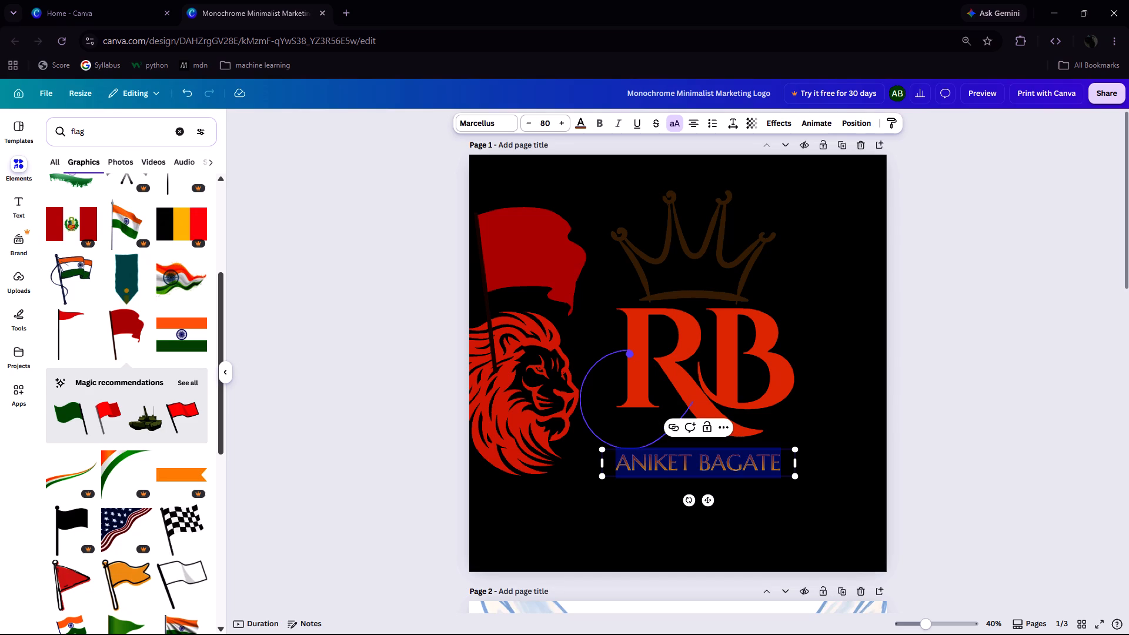
key(BackSpace)
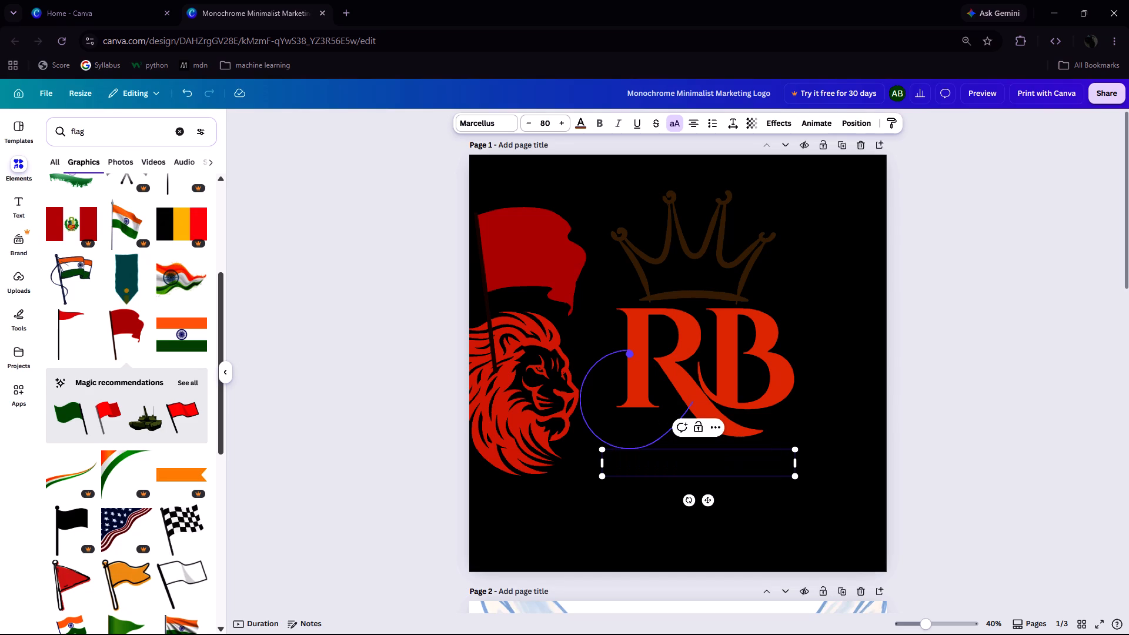
text(RO)
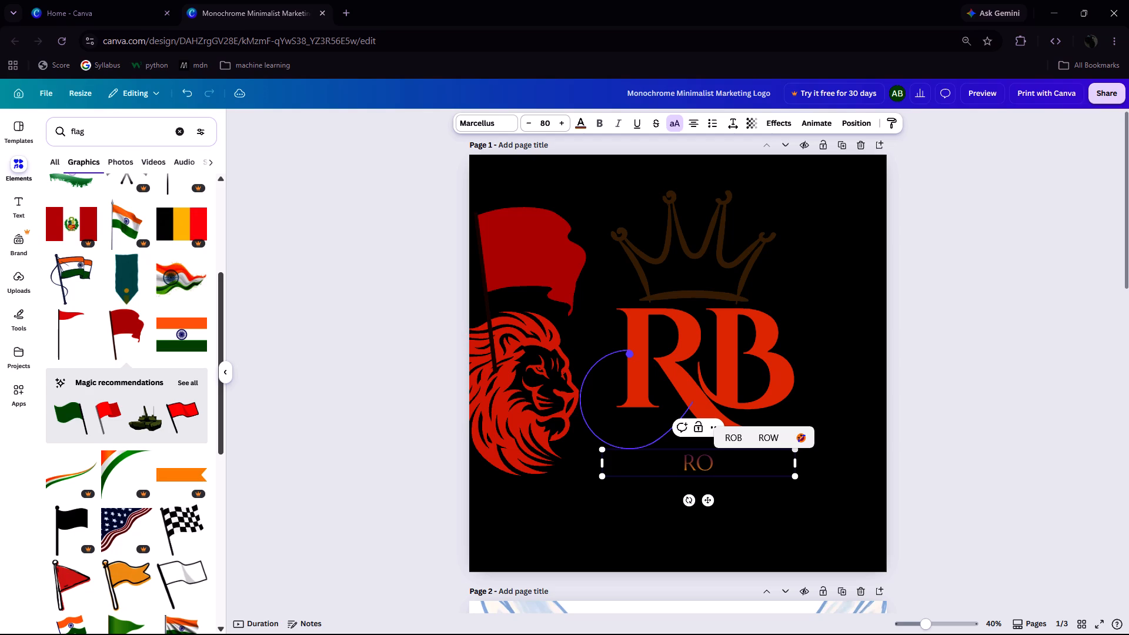
text(YAL)
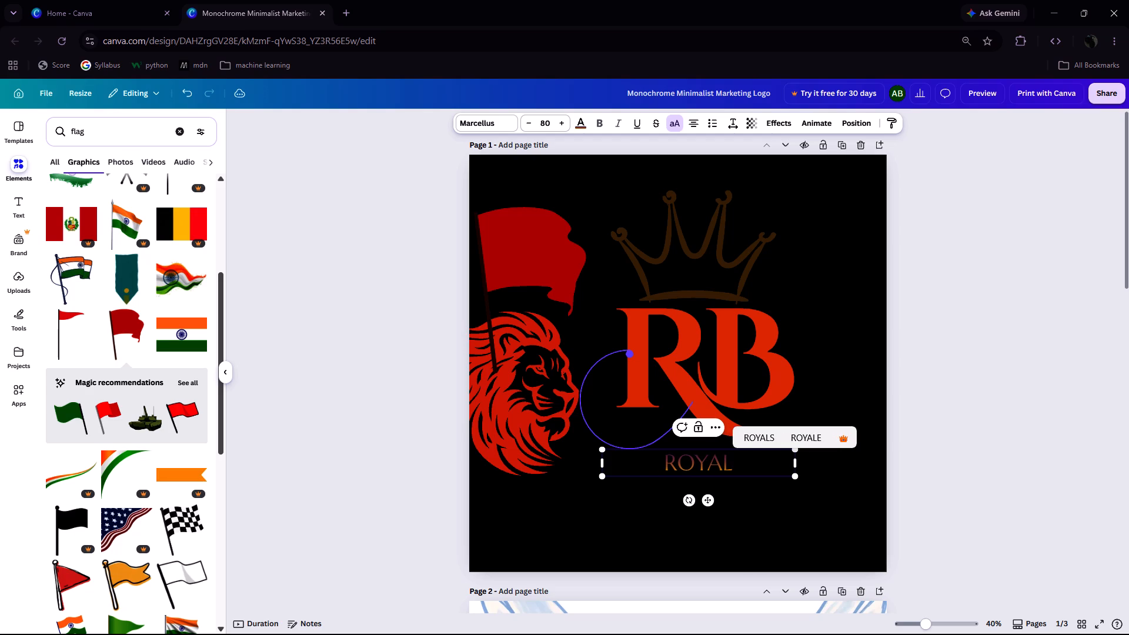
key(shift+space)
text(BO)
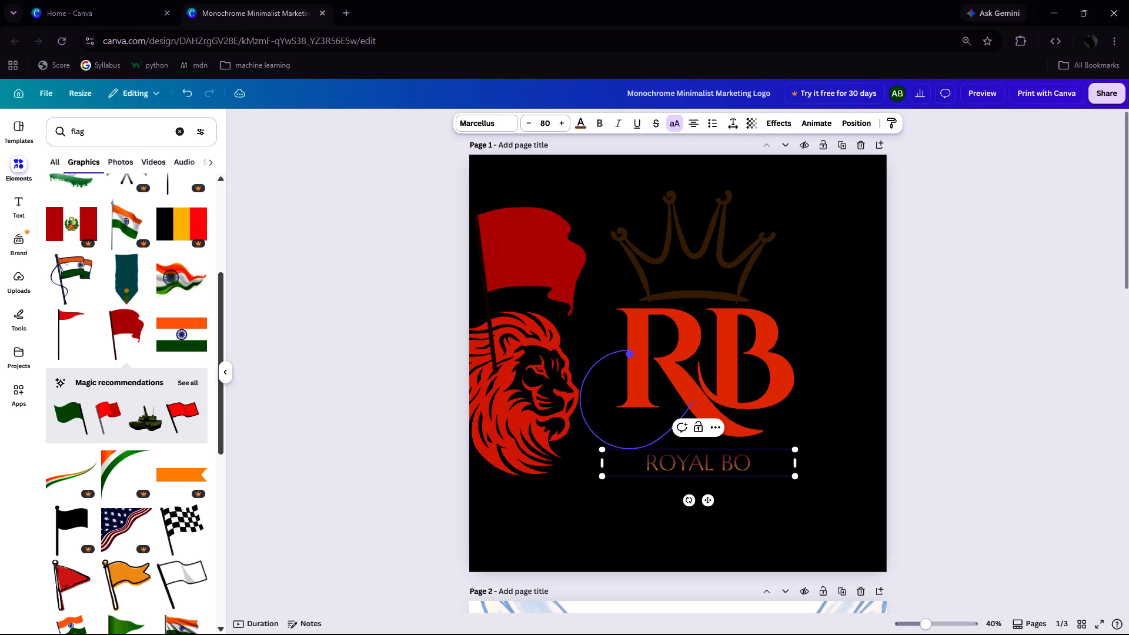
key(shift+y)
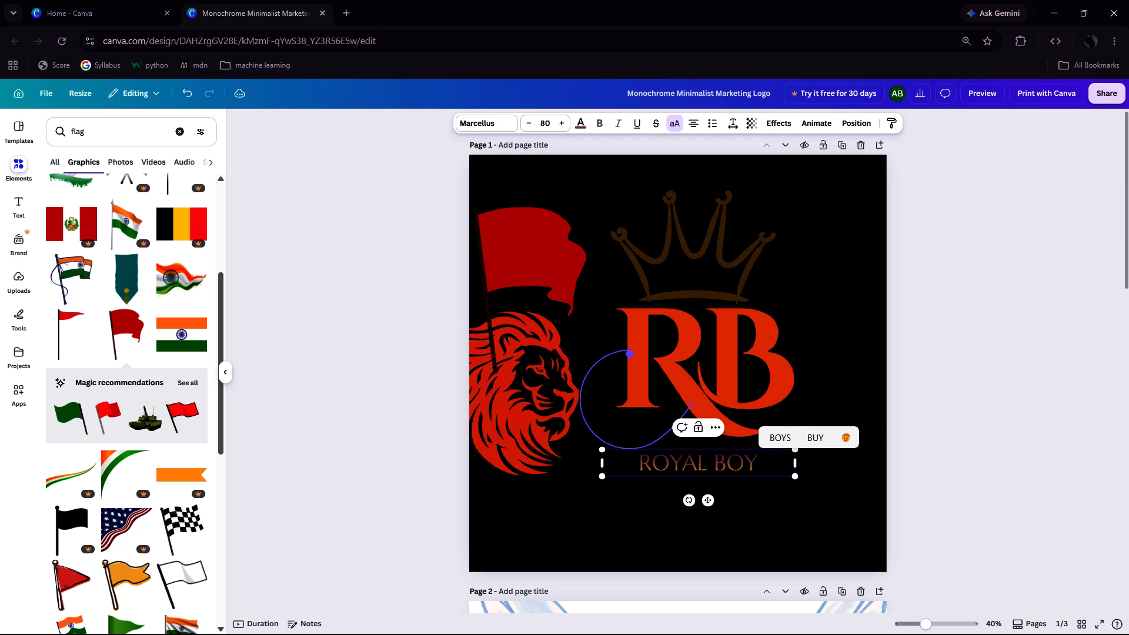
text("S GROUP)
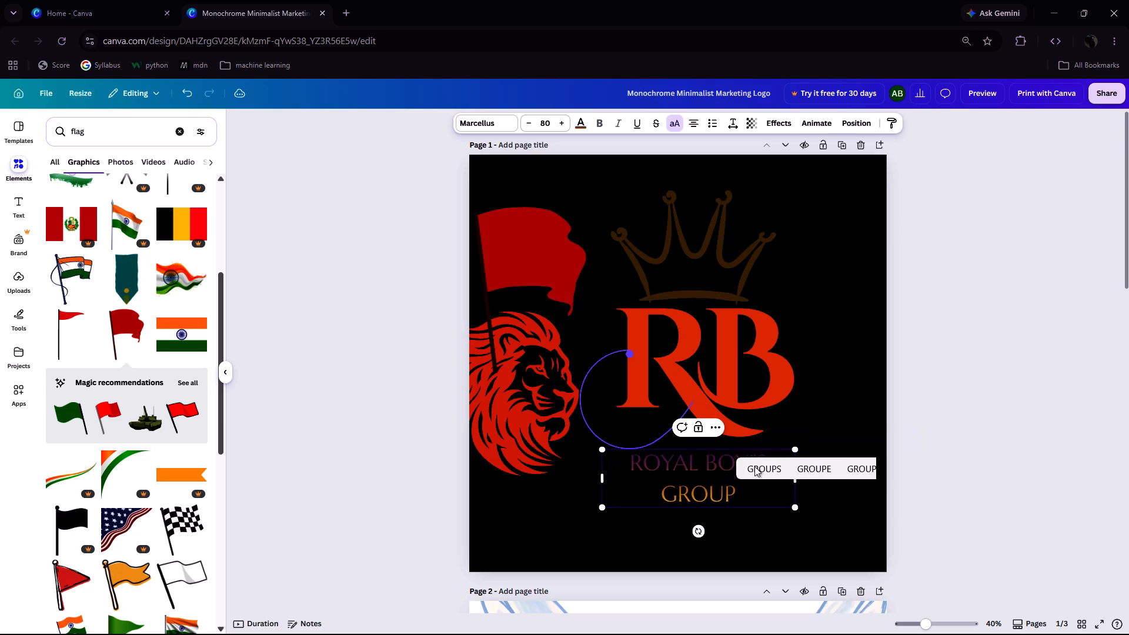
click(849, 405)
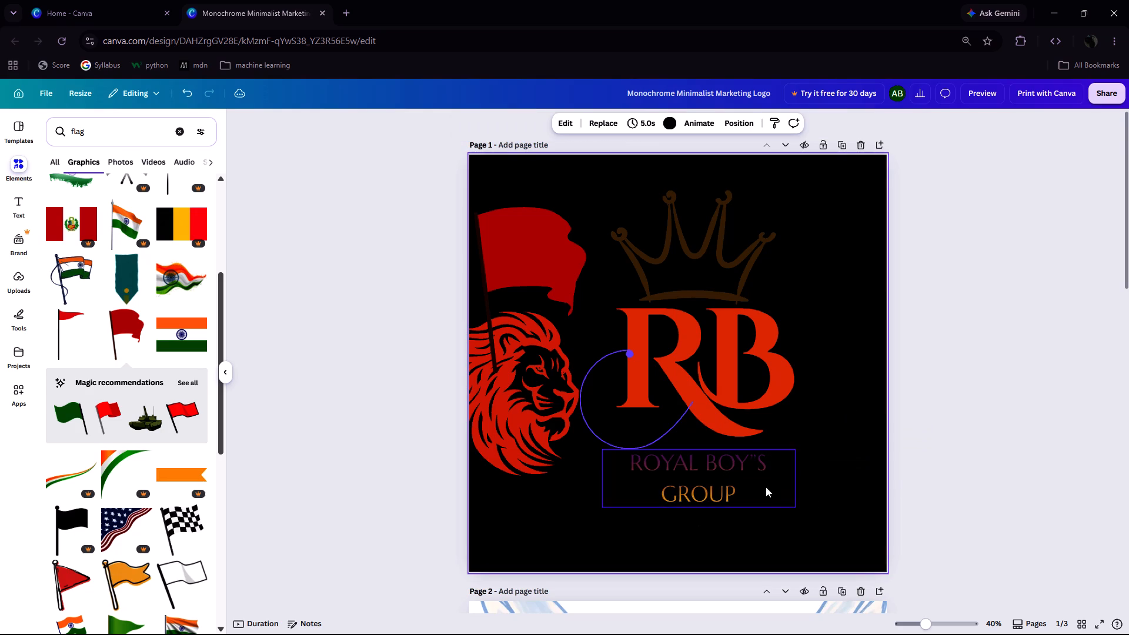
Widen the ROYAL BOY"S GROUP text box so the wording fits on one line.
click(730, 486)
drag(797, 476, 839, 471)
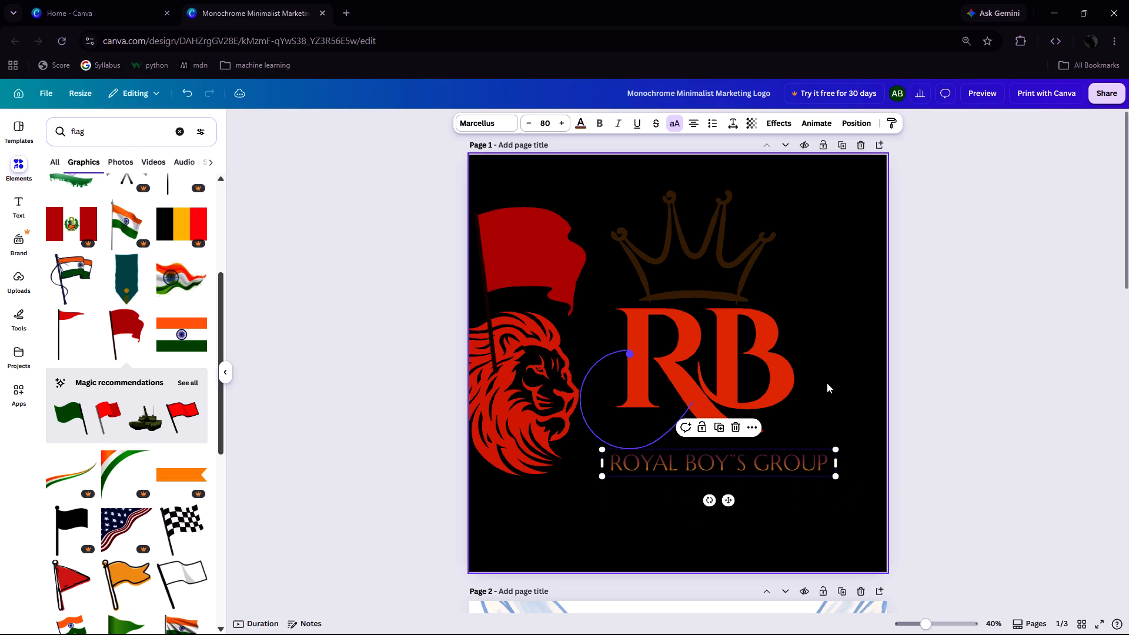
click(827, 383)
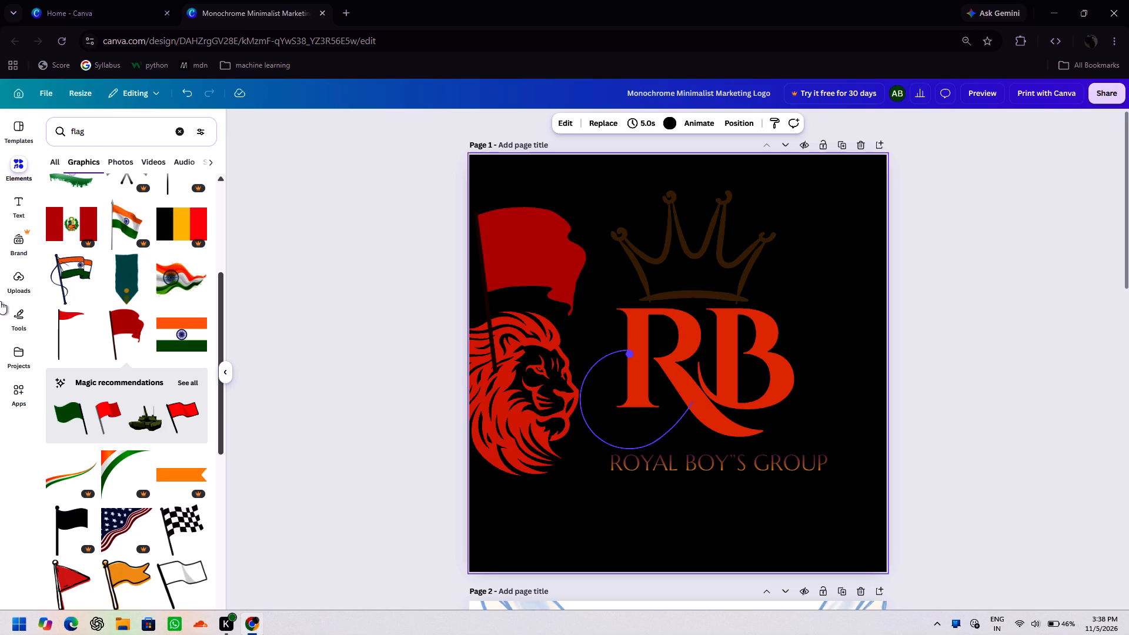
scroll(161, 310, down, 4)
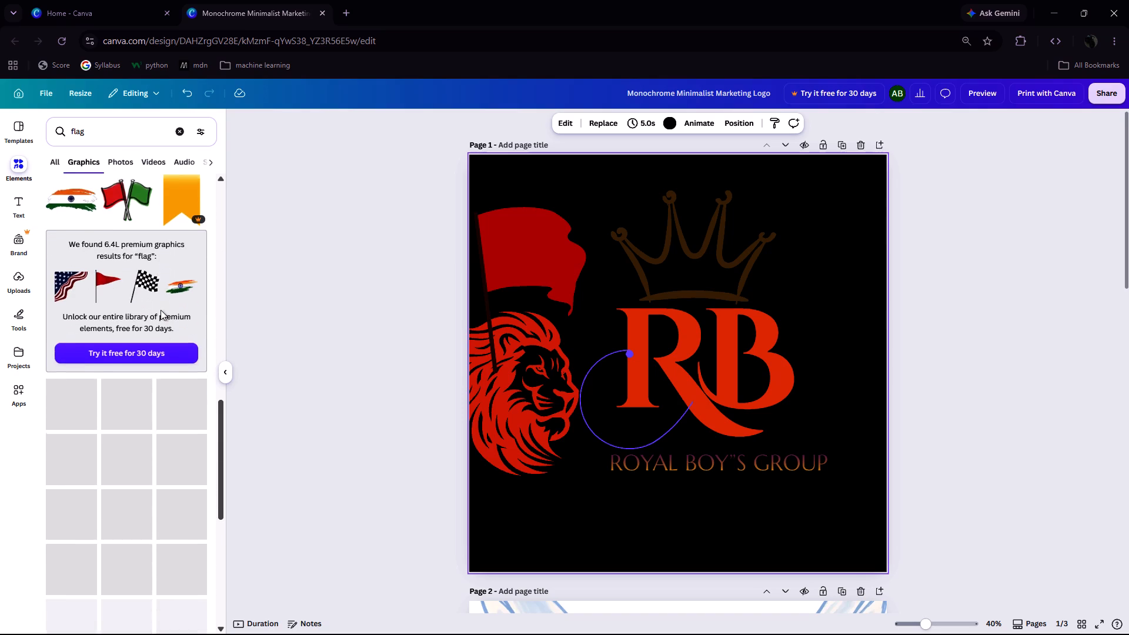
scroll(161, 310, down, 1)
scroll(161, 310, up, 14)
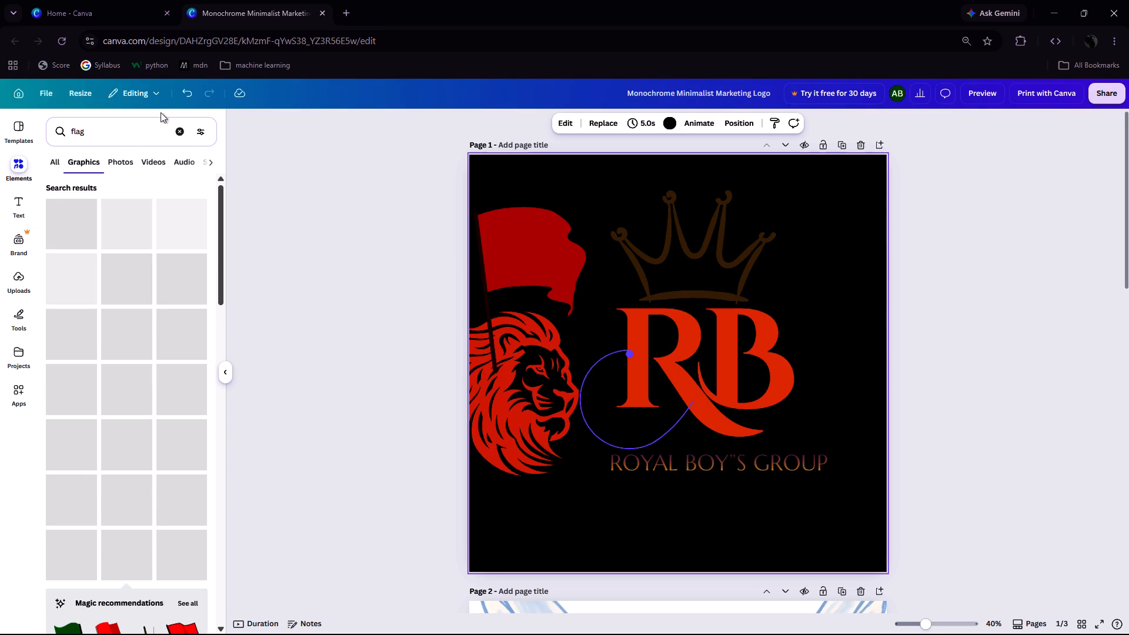
Search the graphics for "om" and add the plain black Om symbol to the lower-left area of page 1.
triple_click(132, 132)
click(132, 132)
key(BackSpace)
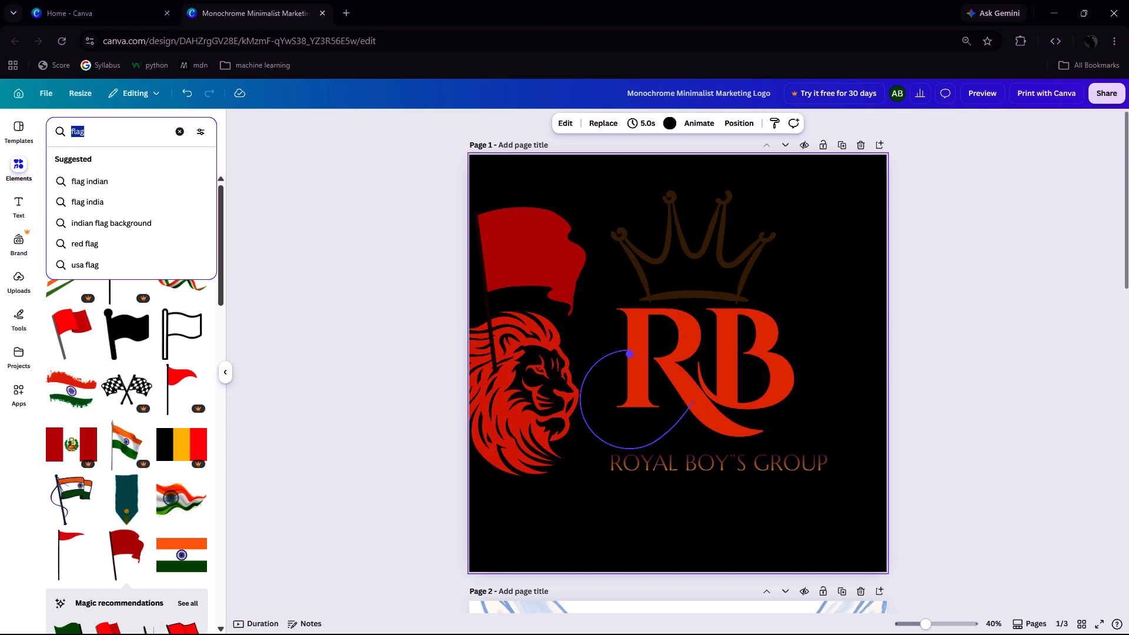
text(on)
key(BackSpace)
key(m)
key(Return)
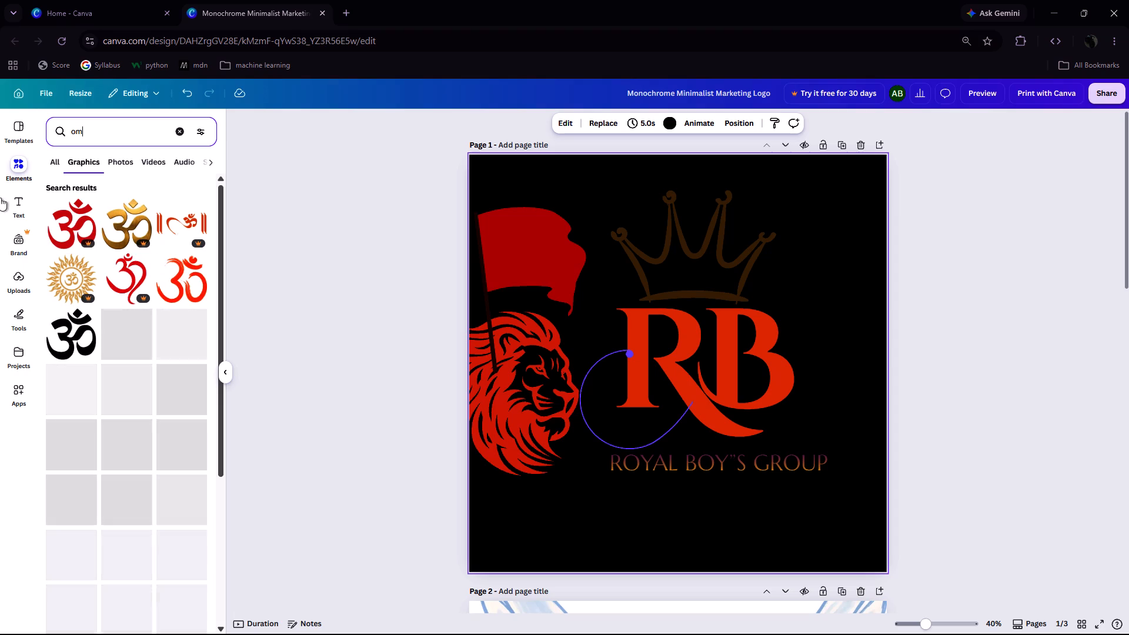
drag(60, 333, 496, 496)
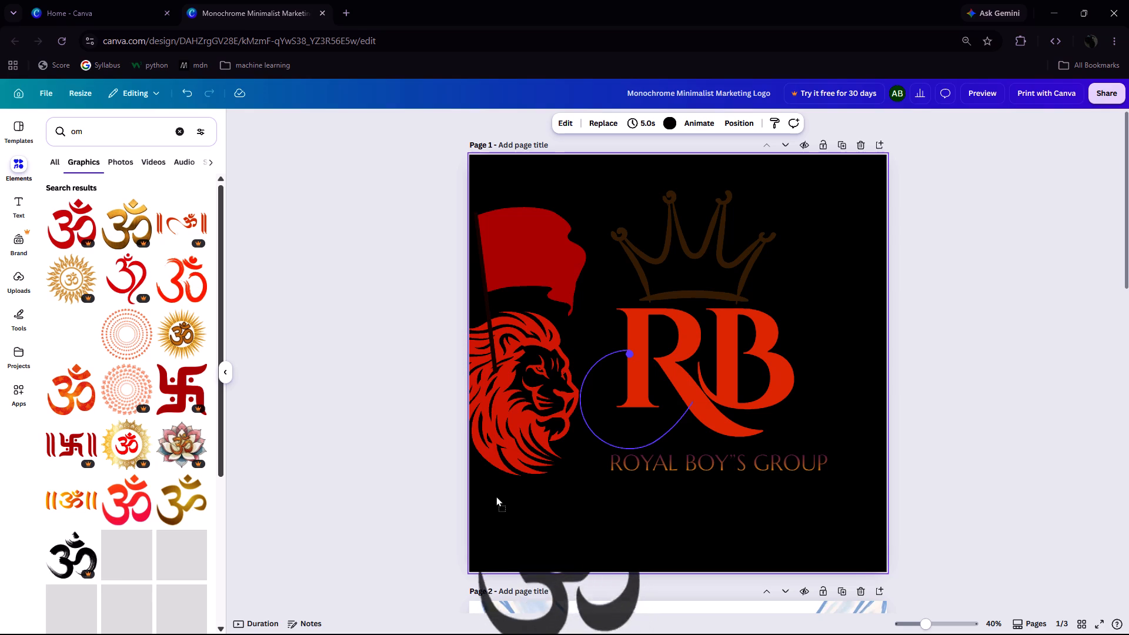
drag(496, 496, 493, 428)
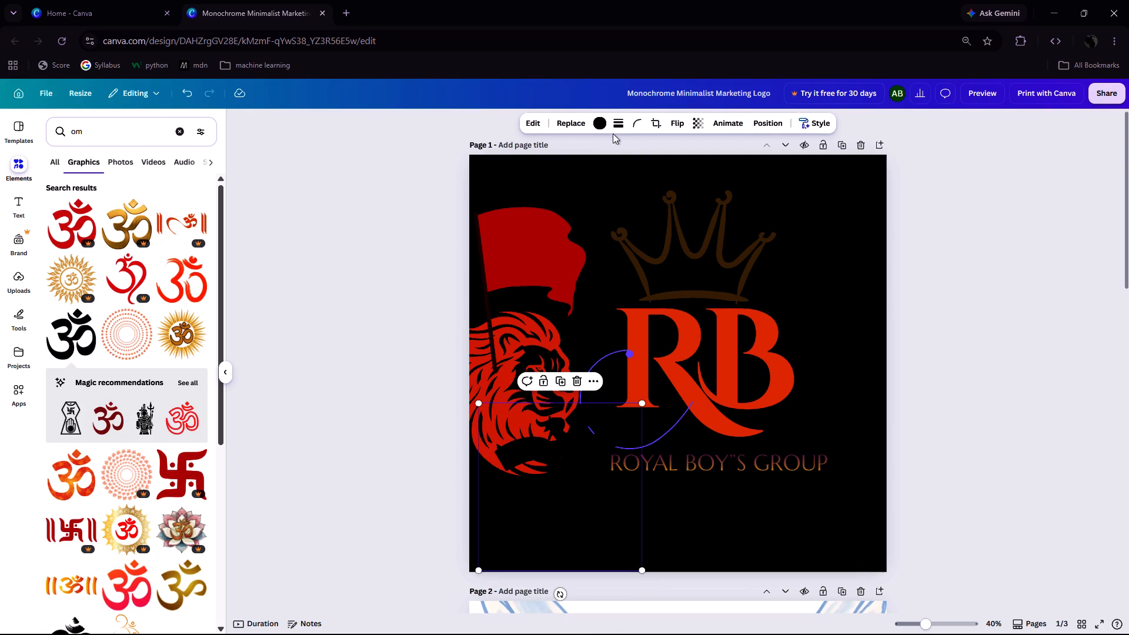
Recolour the Om symbol with the off-white from the Spread Your Wings palette.
click(599, 124)
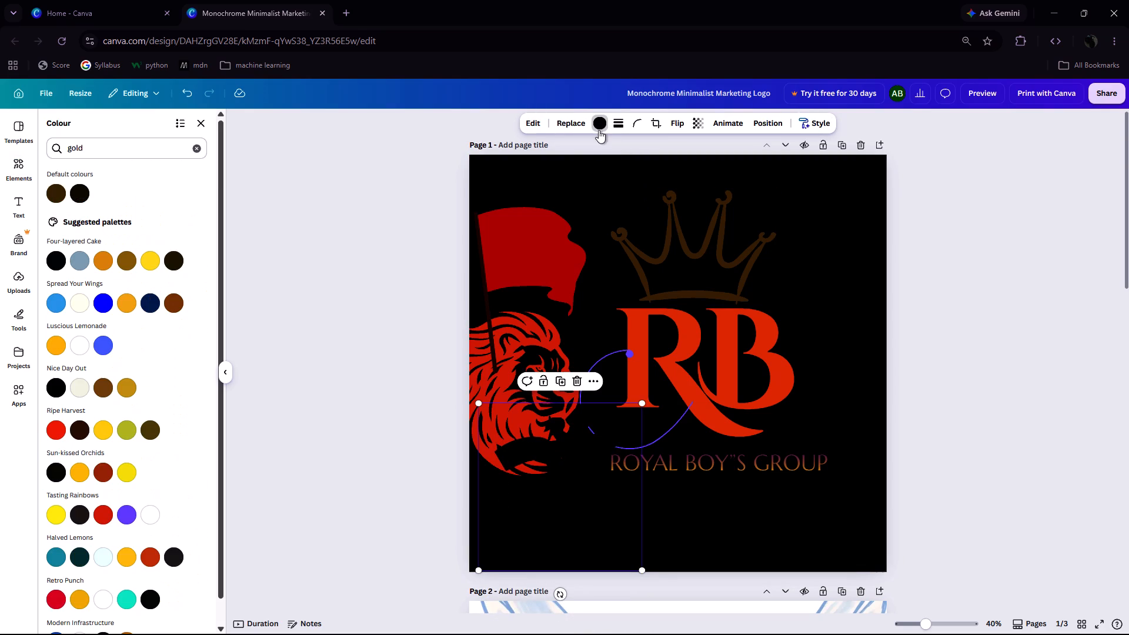
click(77, 307)
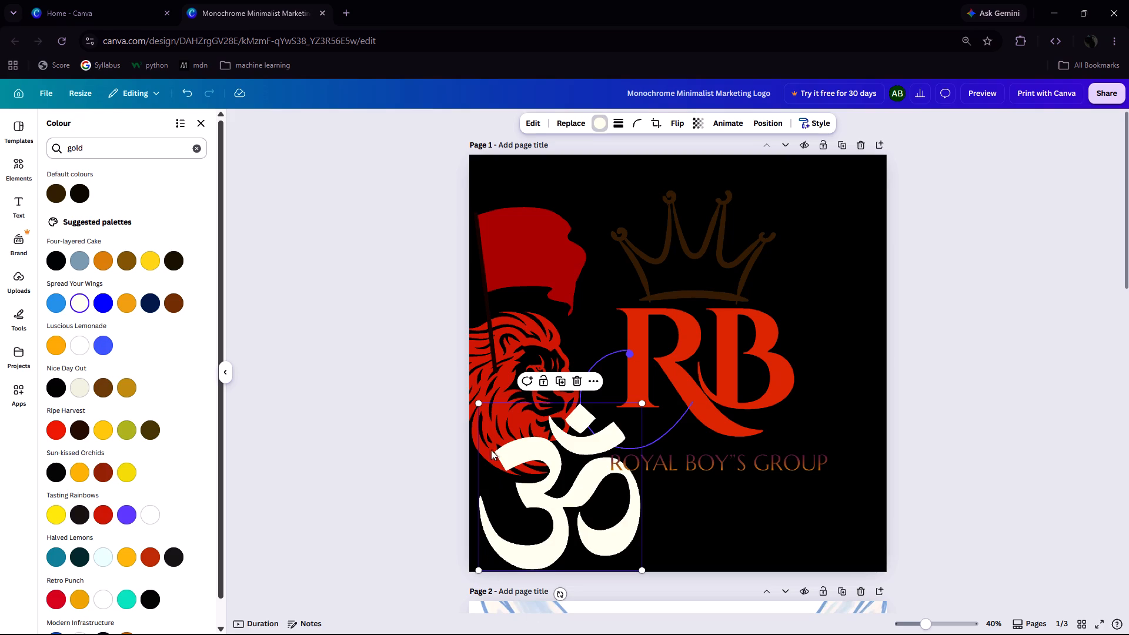
Shrink the Om symbol to a small emblem and move it into page 1's bottom-left corner.
drag(476, 402, 542, 481)
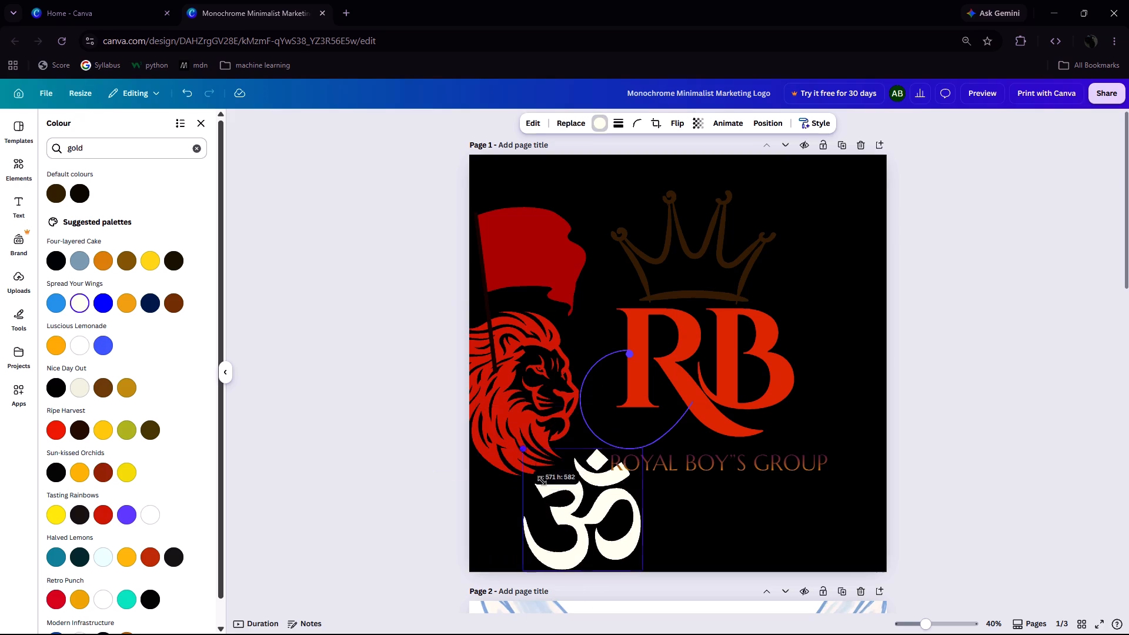
drag(542, 481, 581, 523)
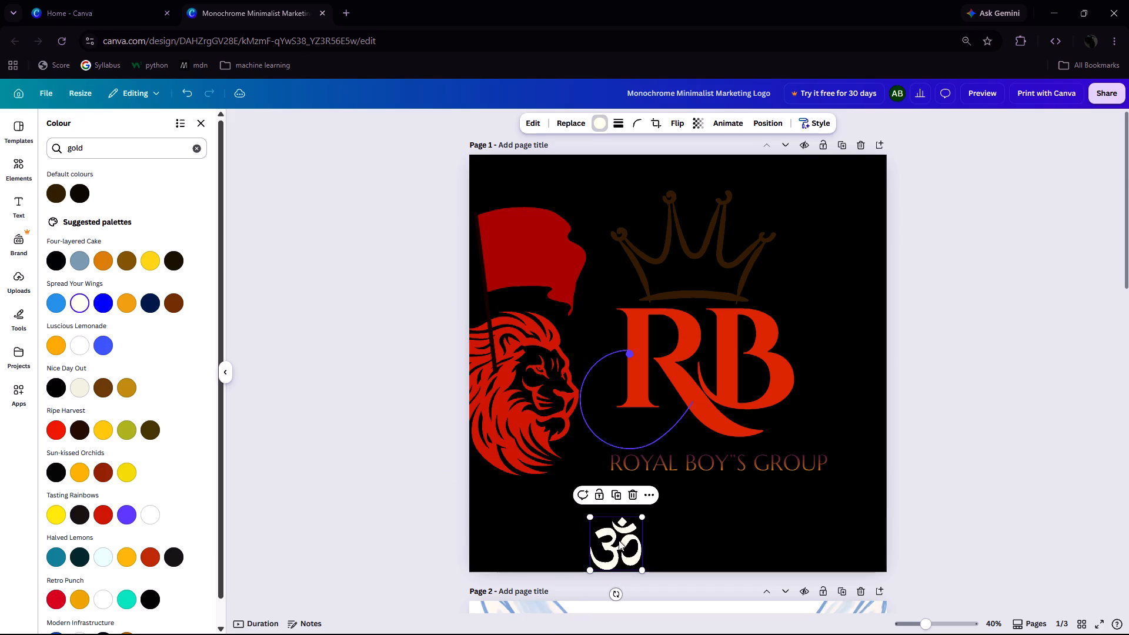
drag(619, 540, 507, 538)
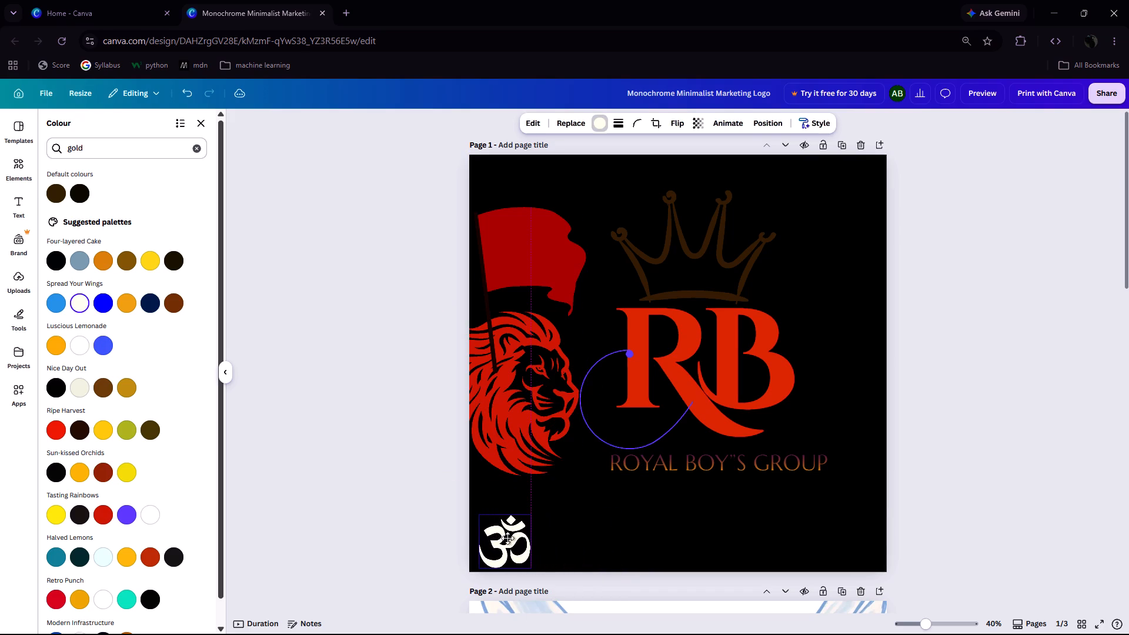
drag(507, 538, 500, 538)
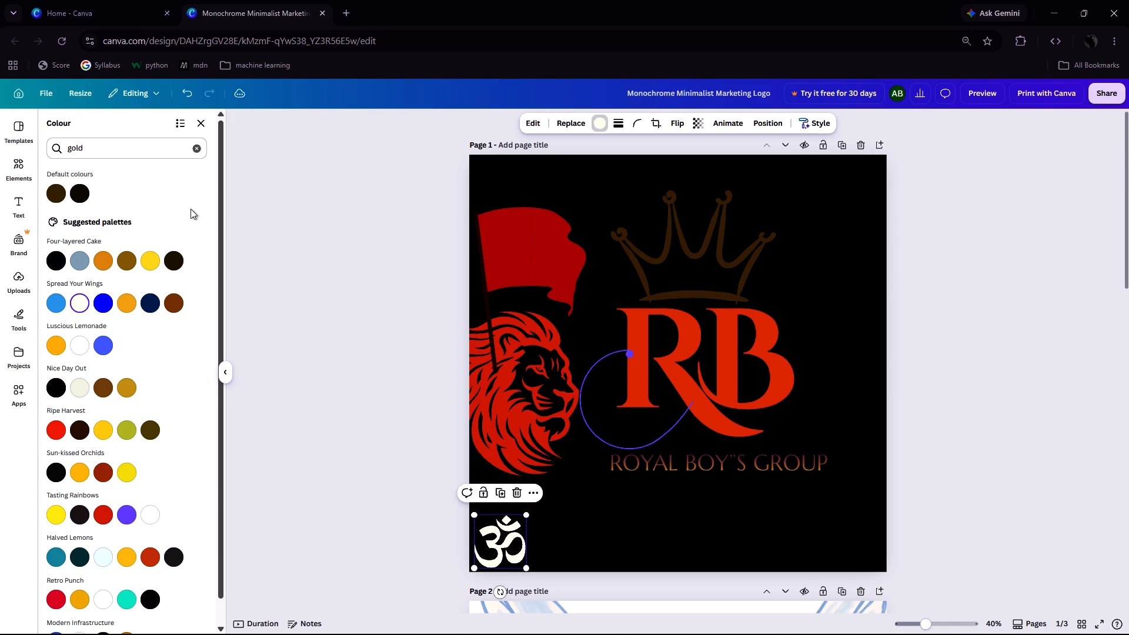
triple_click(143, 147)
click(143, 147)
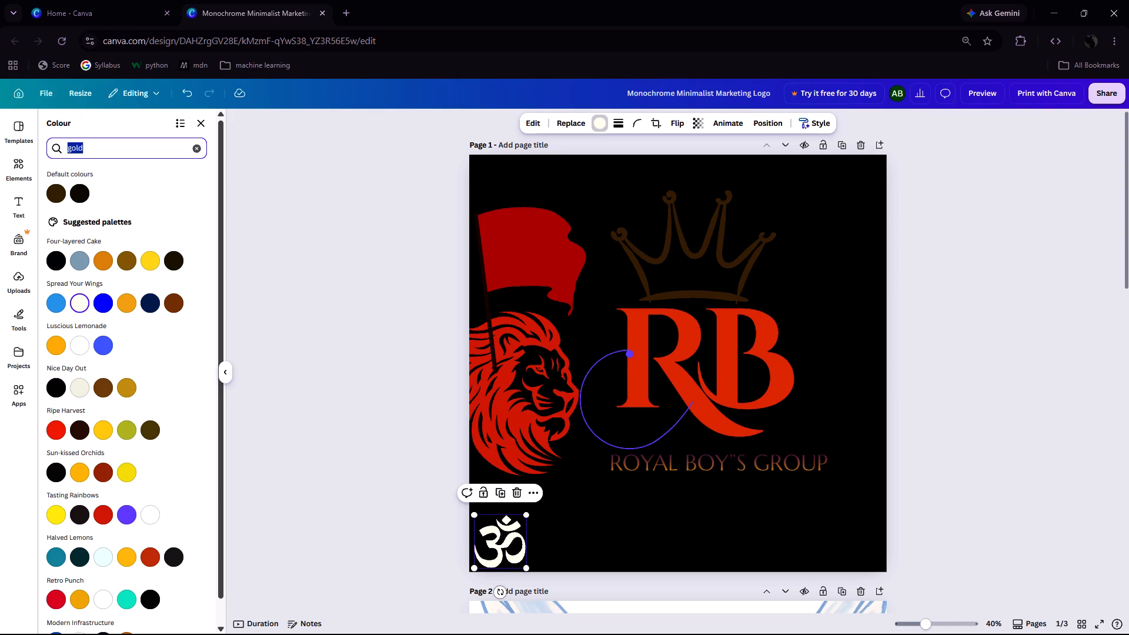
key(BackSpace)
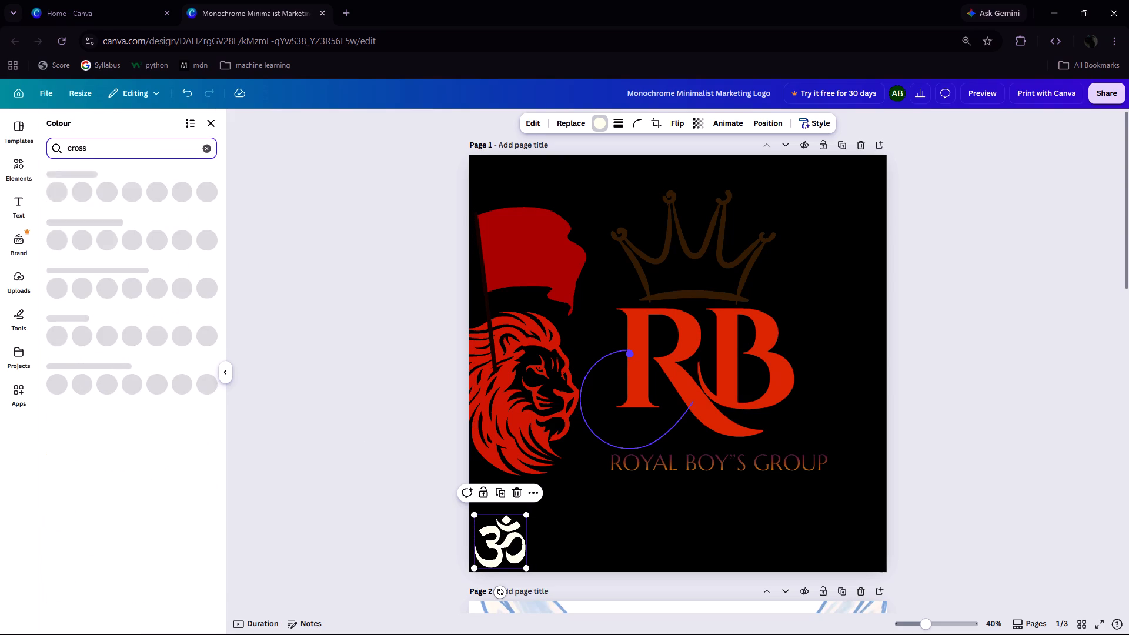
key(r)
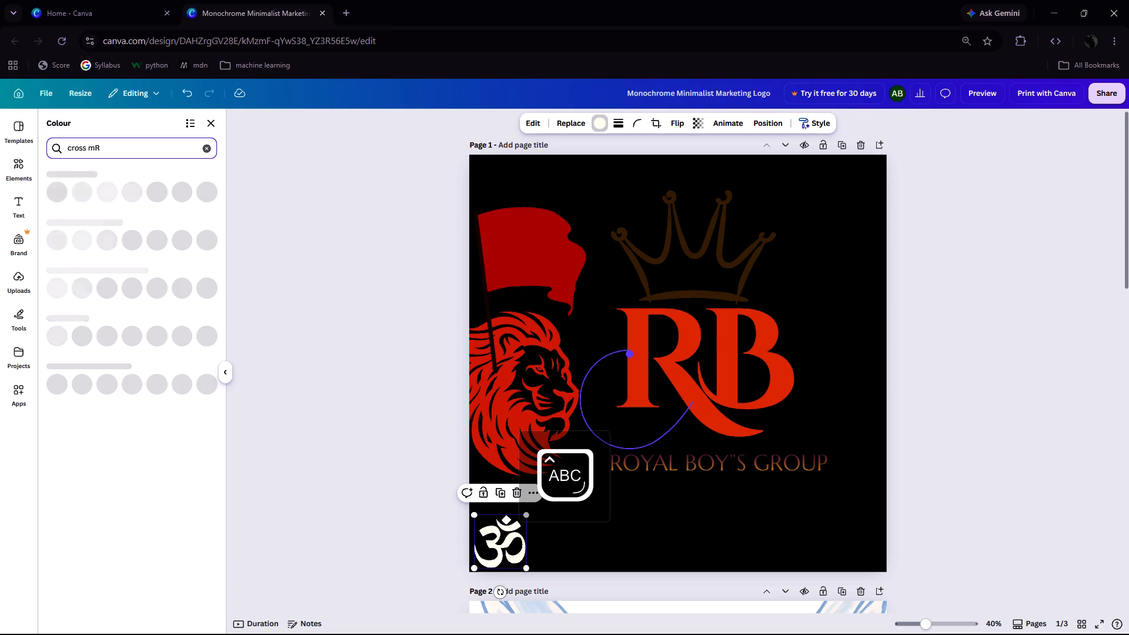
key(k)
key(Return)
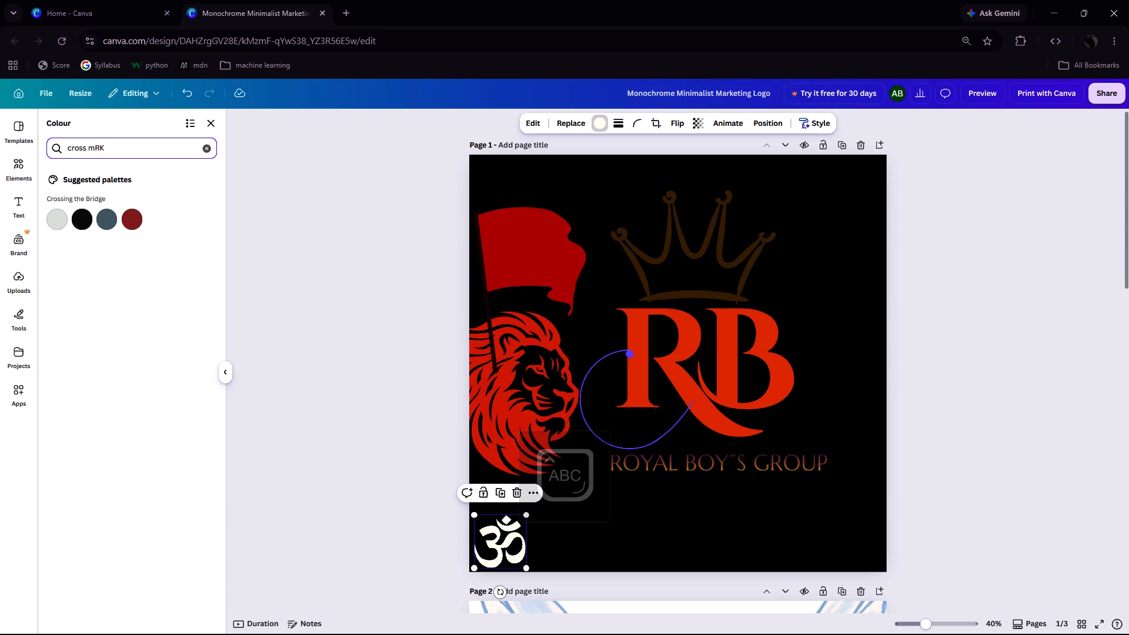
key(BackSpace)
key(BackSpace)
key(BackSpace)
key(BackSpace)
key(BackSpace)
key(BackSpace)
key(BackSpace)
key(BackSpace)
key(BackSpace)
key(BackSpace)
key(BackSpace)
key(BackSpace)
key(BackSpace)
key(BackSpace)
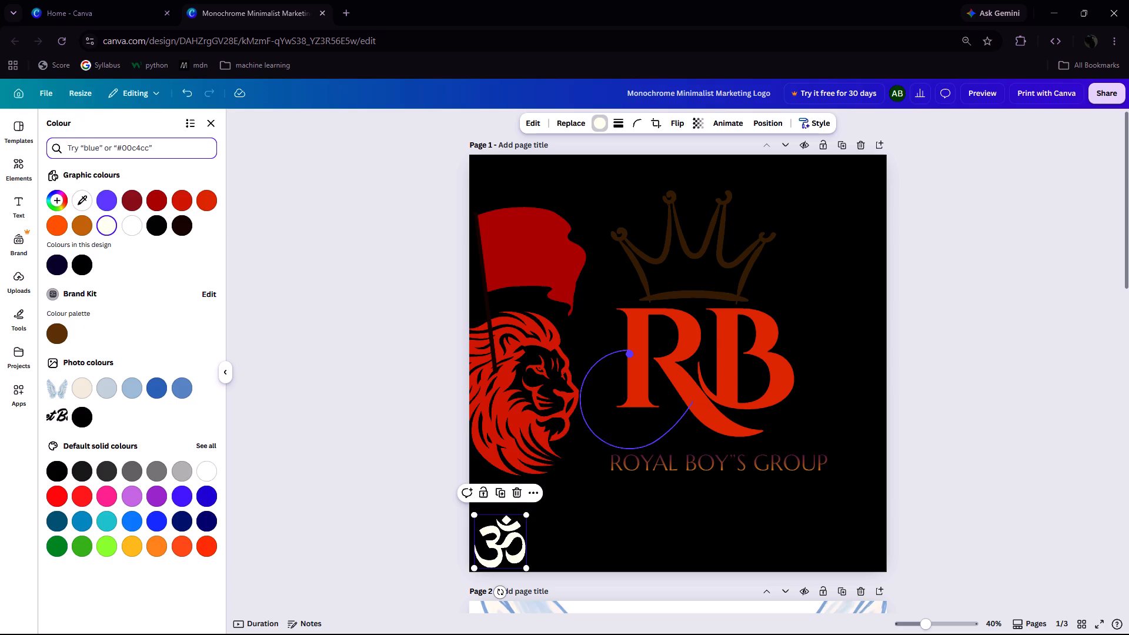
Search the graphic elements for "CROSS MARK".
click(13, 179)
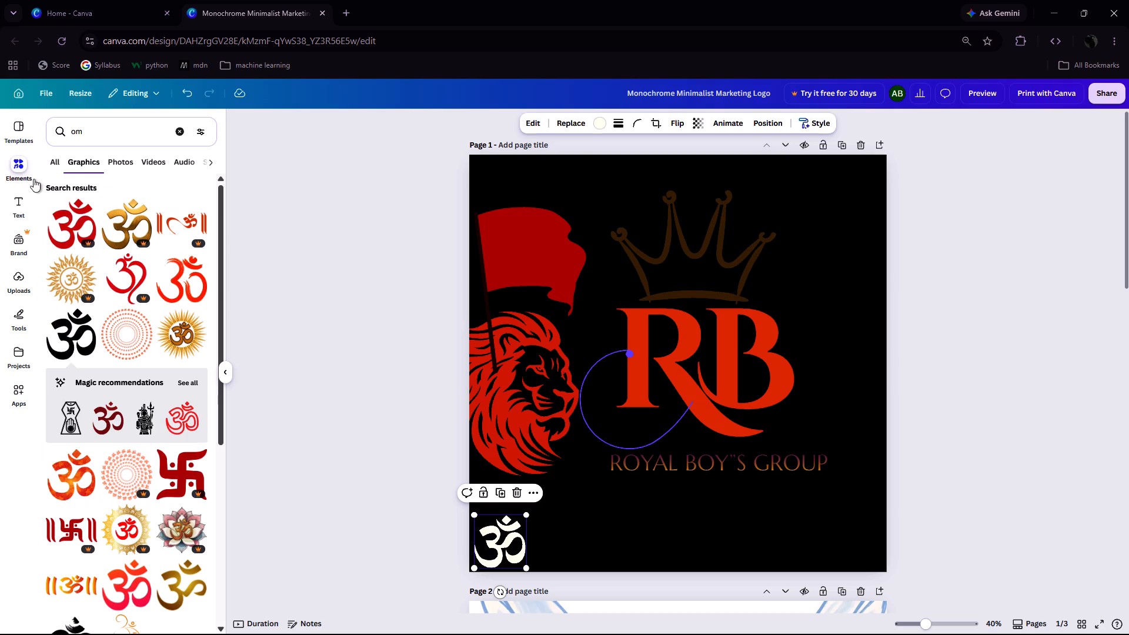
click(109, 133)
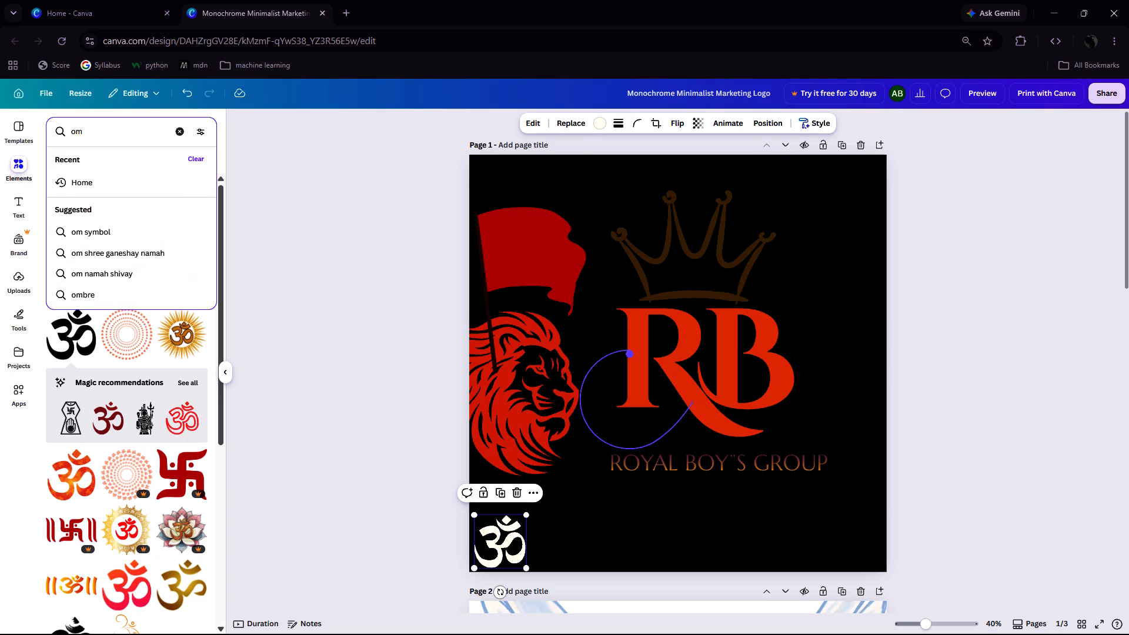
key(BackSpace)
key(BackSpace)
text(CROSS MARK)
key(Return)
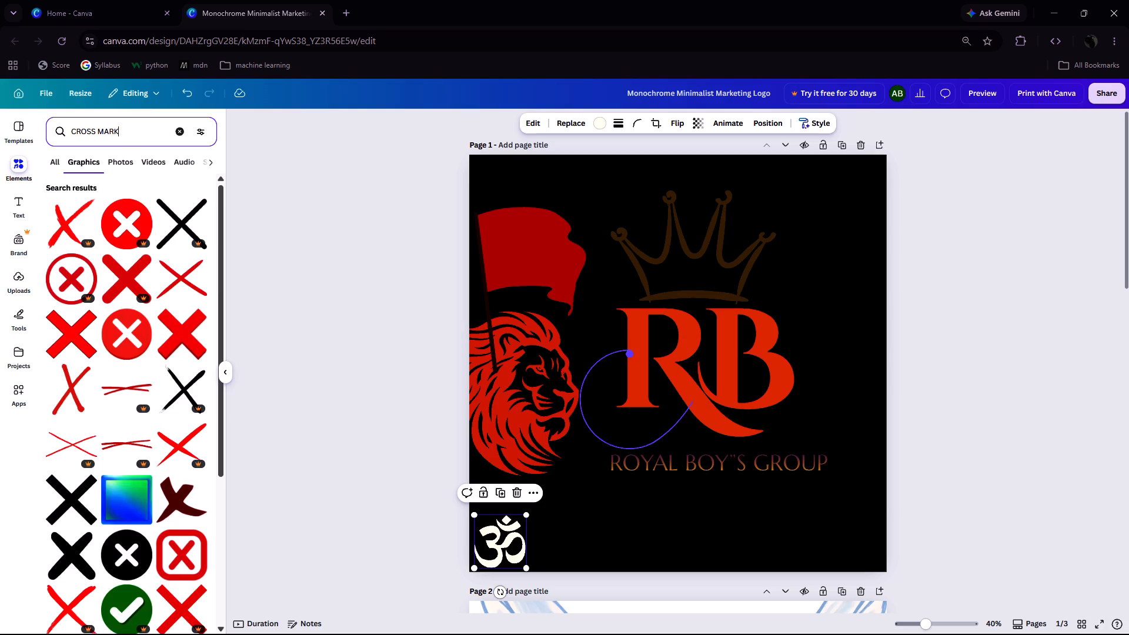
Search the graphics for "CRICTUAN" instead and look through the results for a suitable emblem.
key(BackSpace)
key(BackSpace)
key(BackSpace)
key(BackSpace)
key(BackSpace)
key(BackSpace)
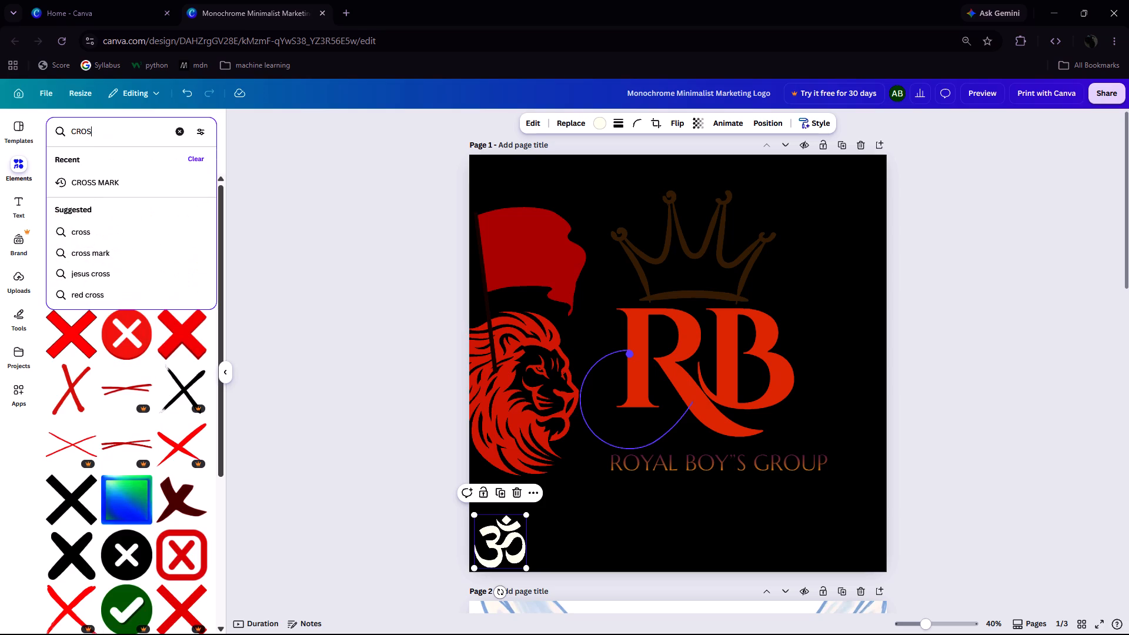
key(BackSpace)
key(BackSpace)
key(BackSpace)
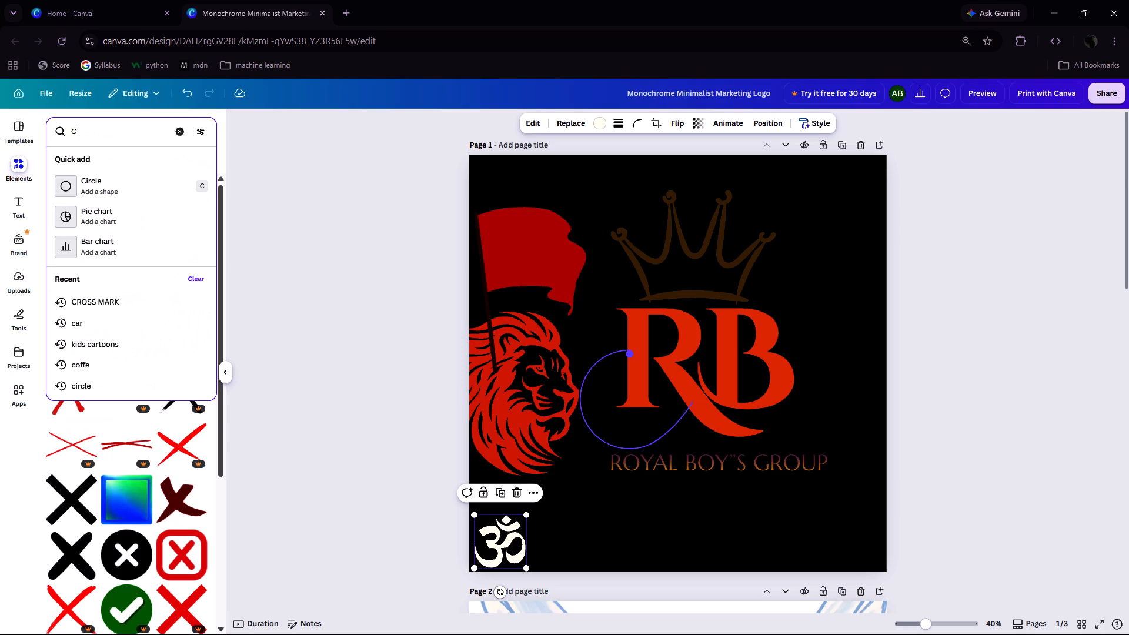
text(RI)
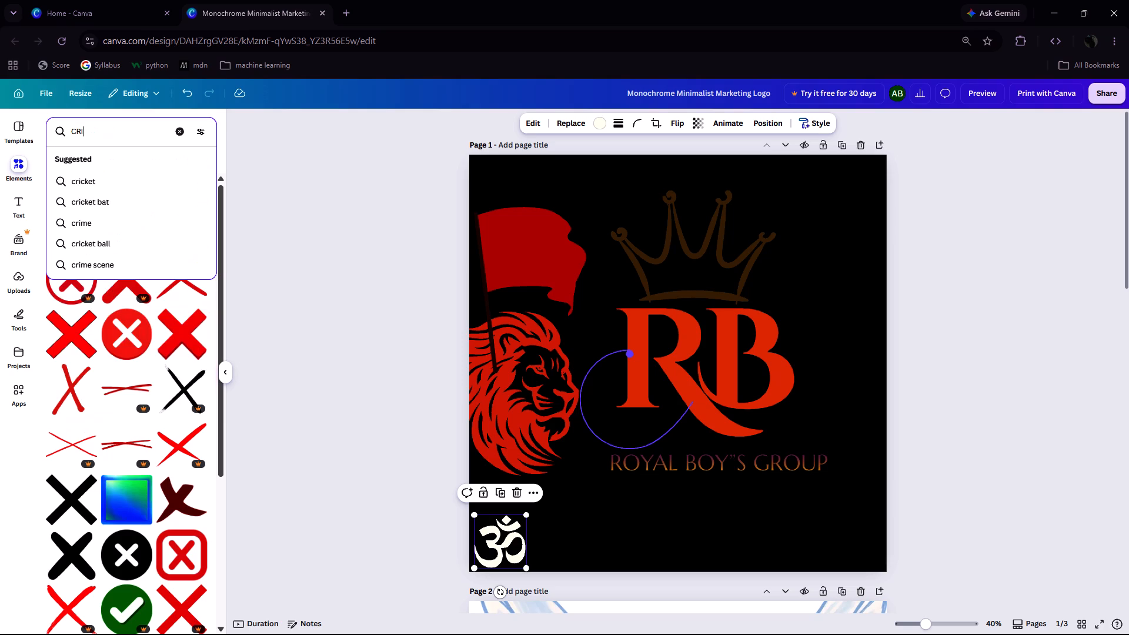
text(CTUAN)
key(Return)
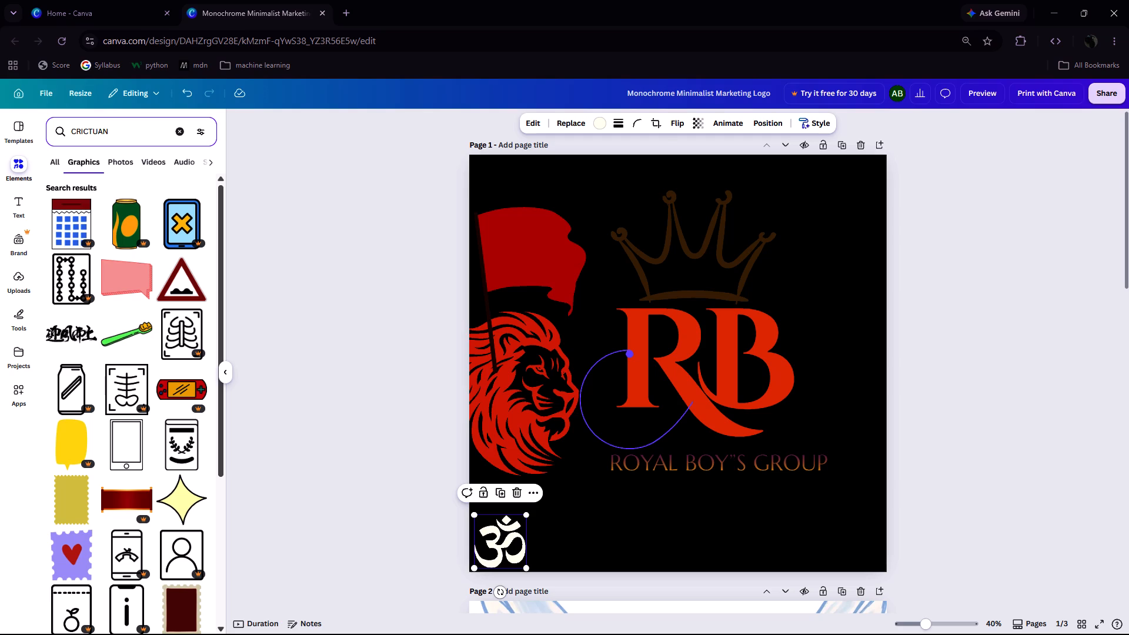
scroll(148, 333, down, 1)
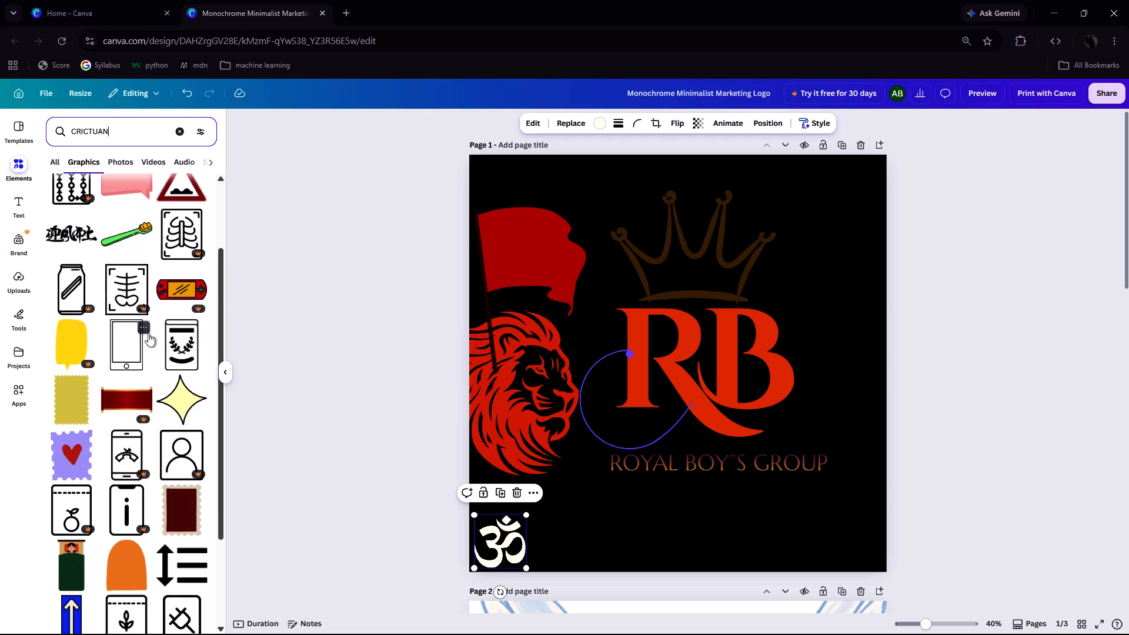
scroll(148, 333, down, 2)
scroll(148, 333, up, 7)
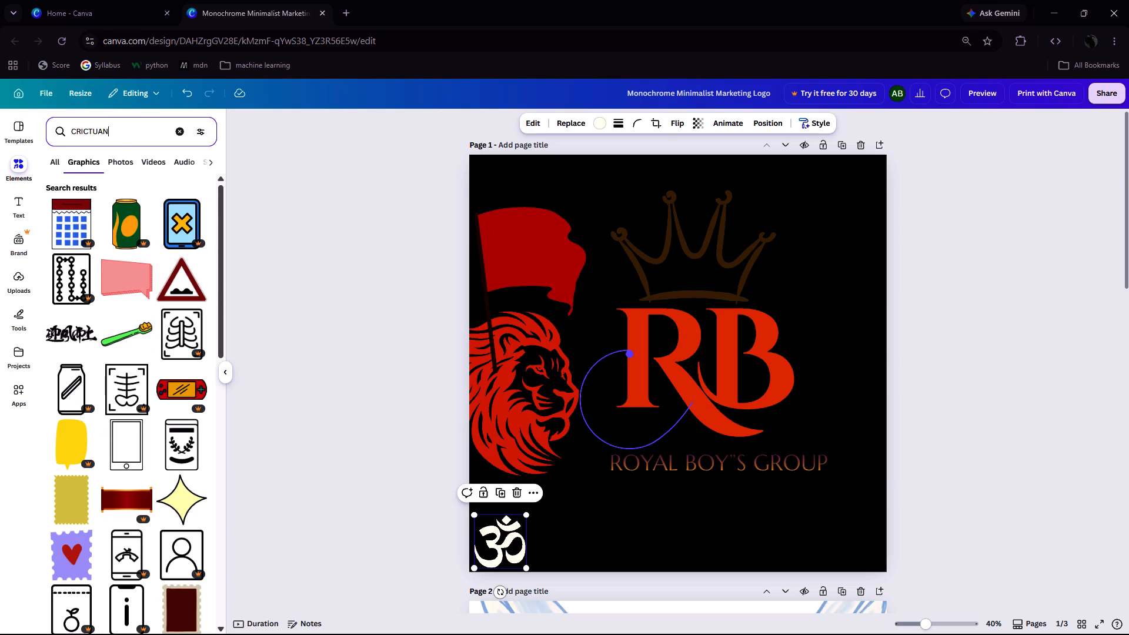
Search the graphics for "DEAD" and add the dark RIP tombstone with skull and crossbones to page 1, below the lion head.
key(BackSpace)
key(BackSpace)
key(BackSpace)
key(BackSpace)
key(BackSpace)
key(BackSpace)
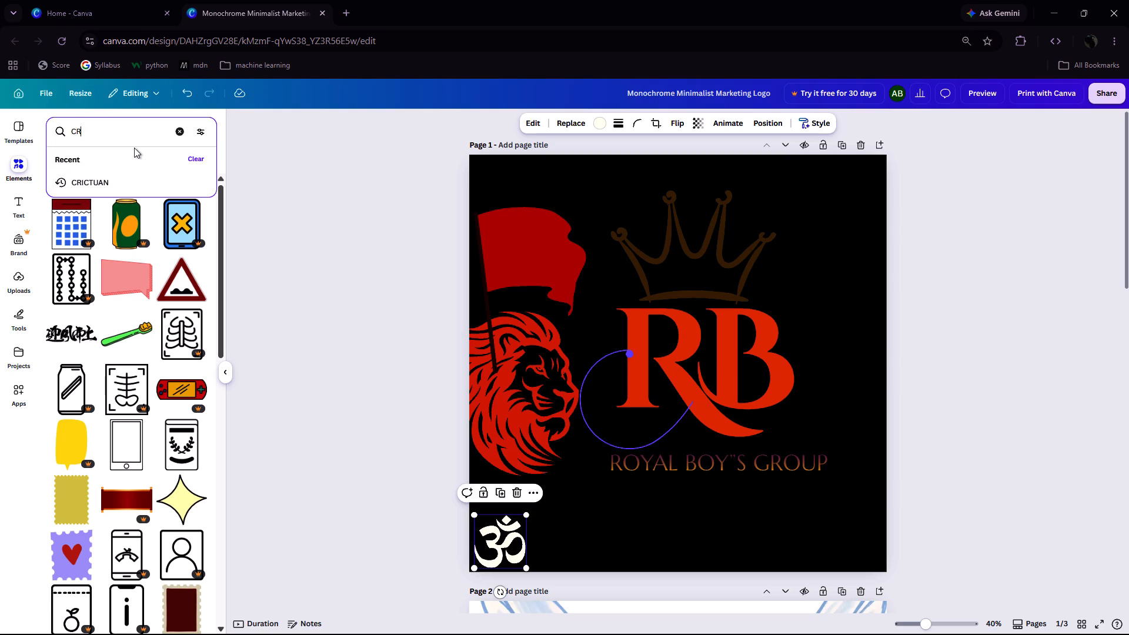
key(BackSpace)
key(BackSpace)
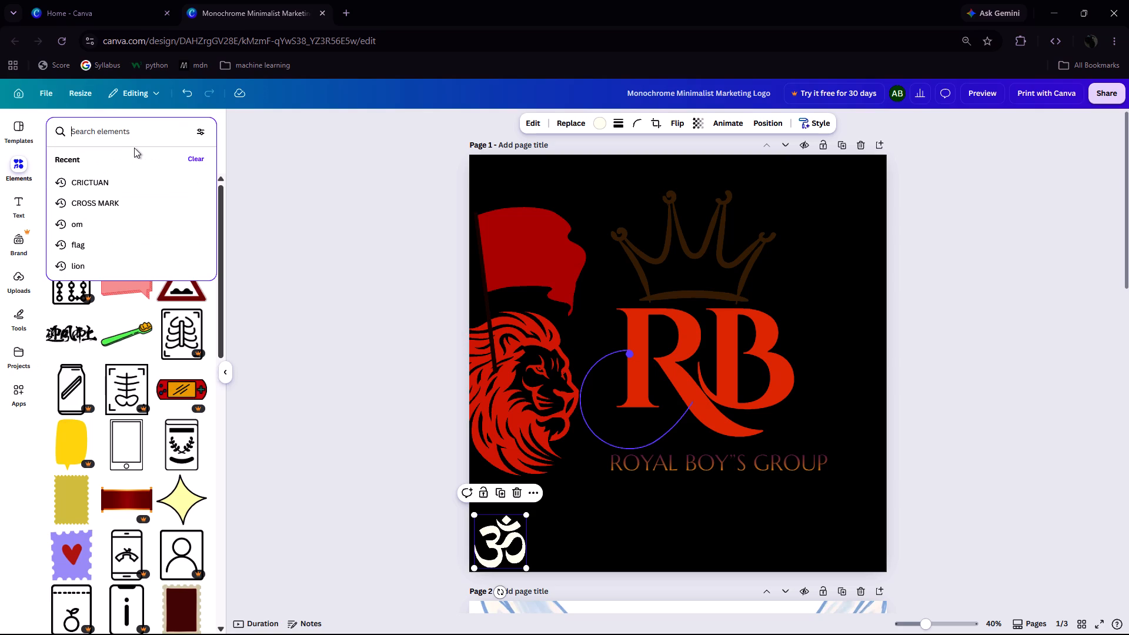
key(shift+plus)
key(BackSpace)
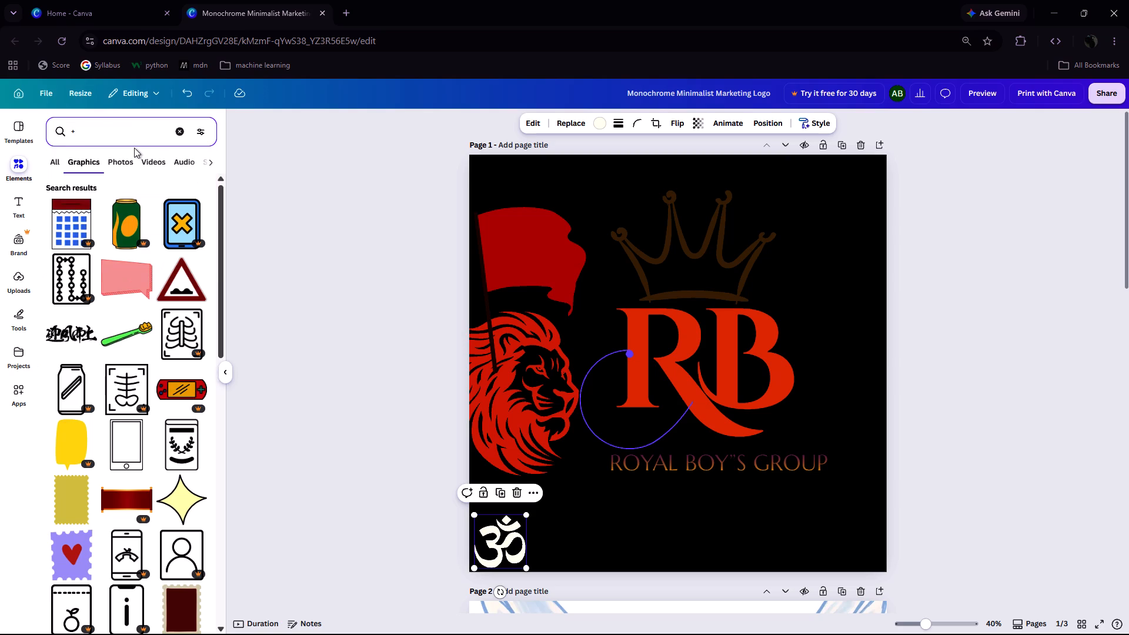
key(BackSpace)
key(c)
key(BackSpace)
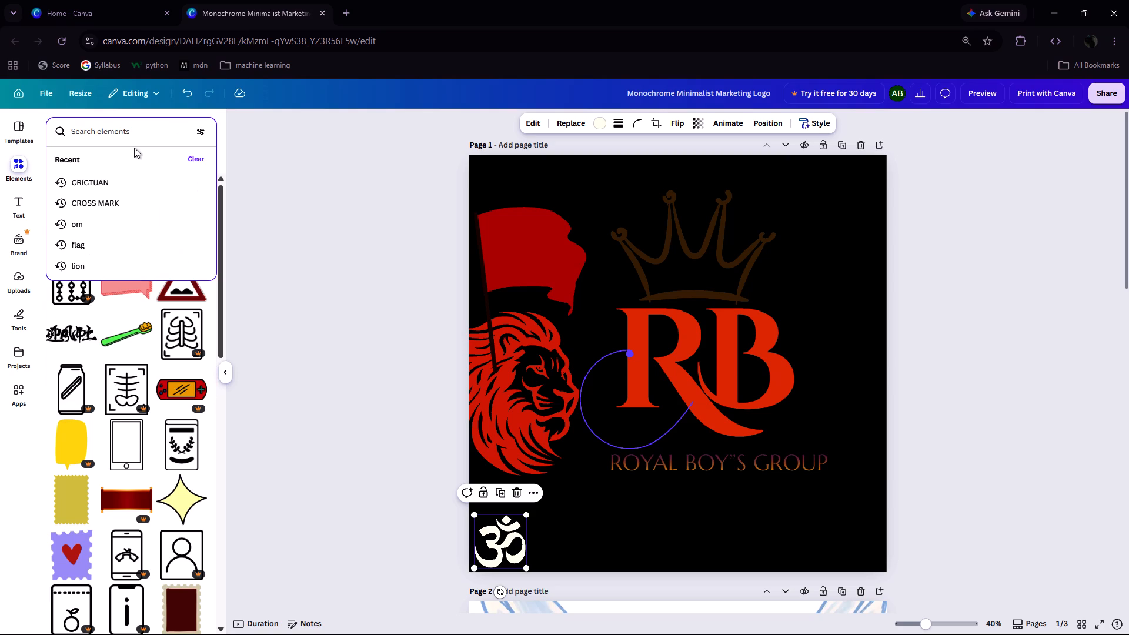
text(DA)
key(BackSpace)
text(EAD)
key(Return)
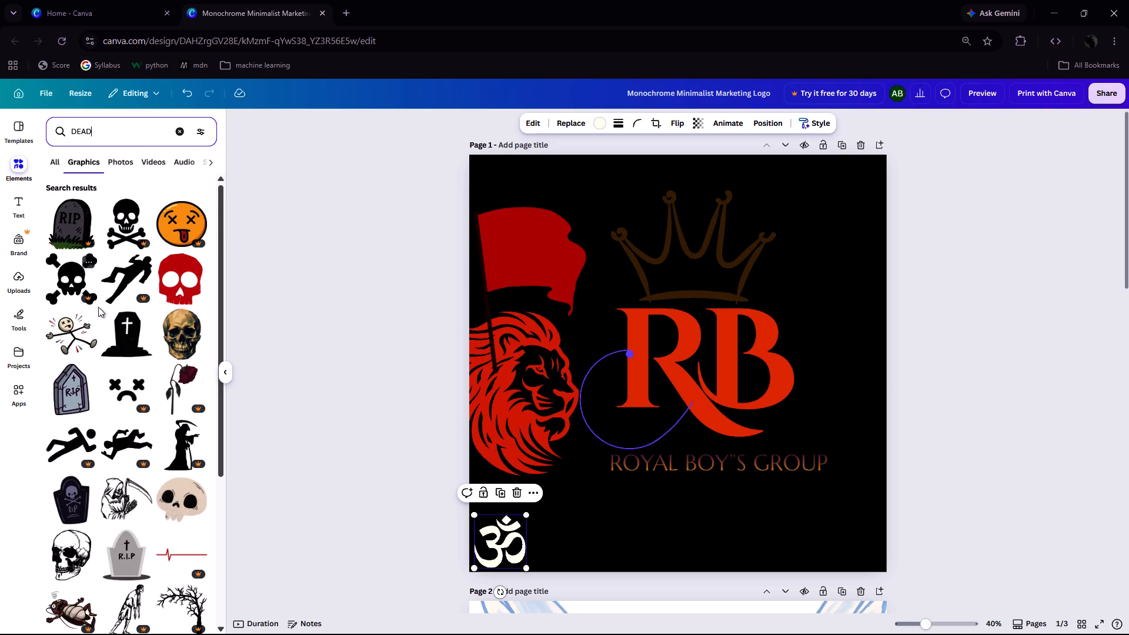
drag(82, 510, 573, 450)
scroll(532, 433, right, 1)
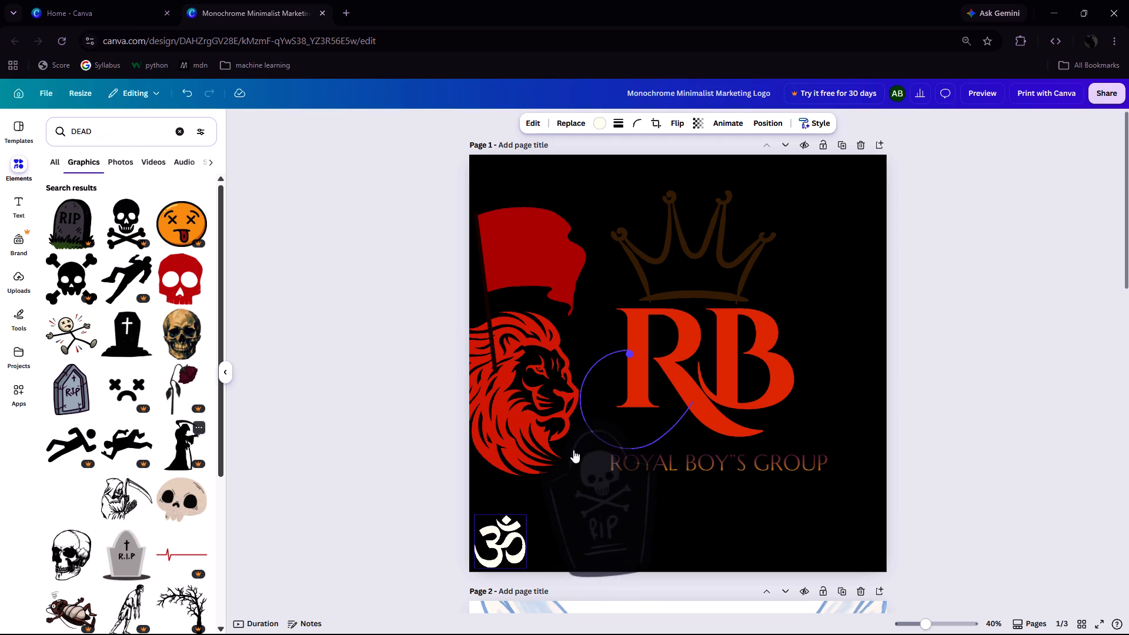
Shrink the RIP tombstone to a small emblem and place it directly beside the Om symbol at the bottom of page 1.
drag(541, 416, 560, 441)
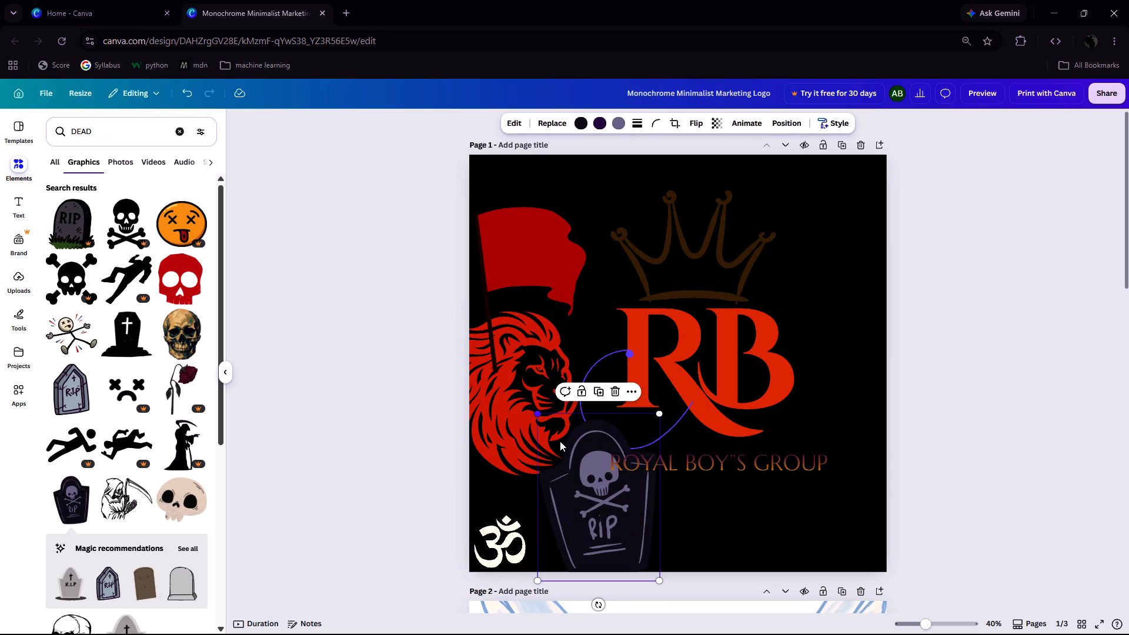
drag(560, 441, 587, 504)
drag(632, 527, 583, 521)
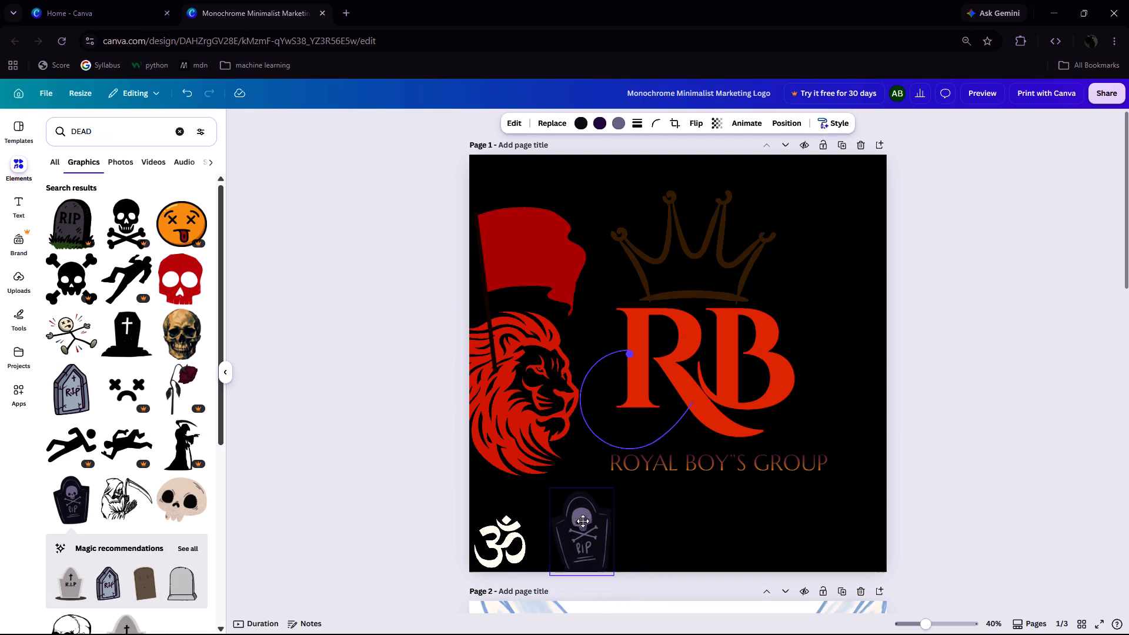
drag(583, 521, 559, 520)
click(623, 527)
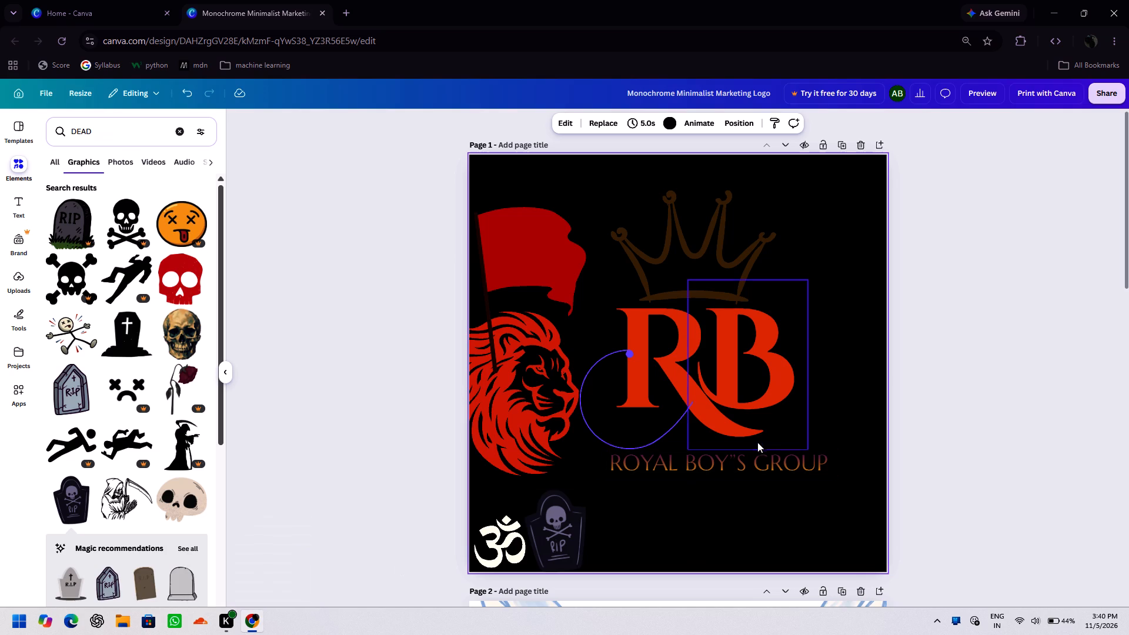
click(727, 507)
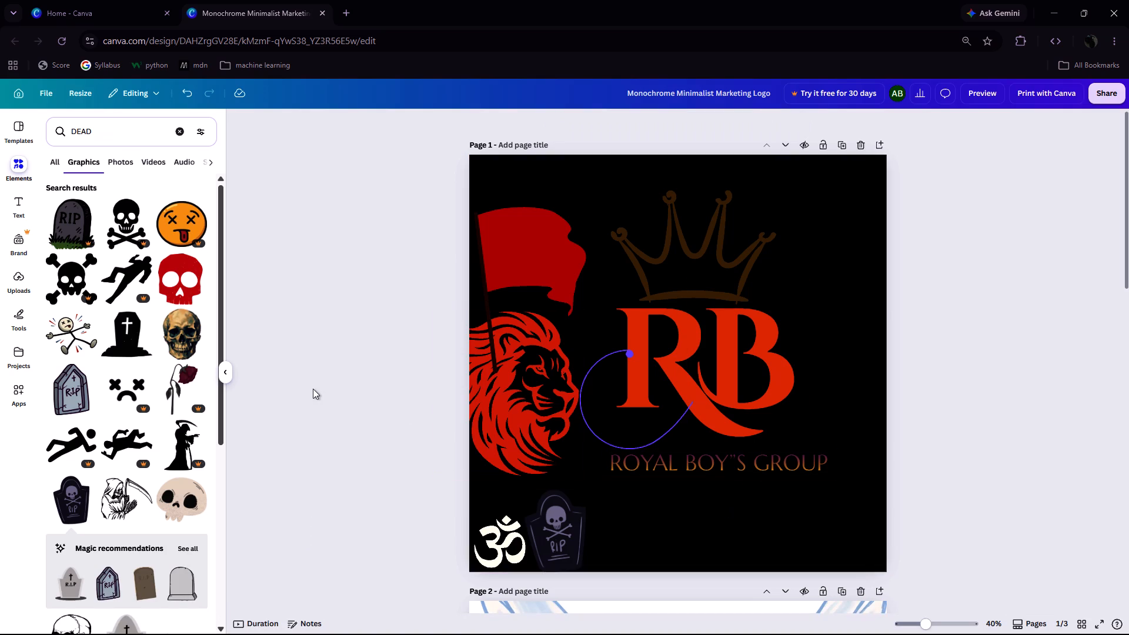
Add the drooping dark red rose graphic from the "DEAD" results to page 1.
click(184, 380)
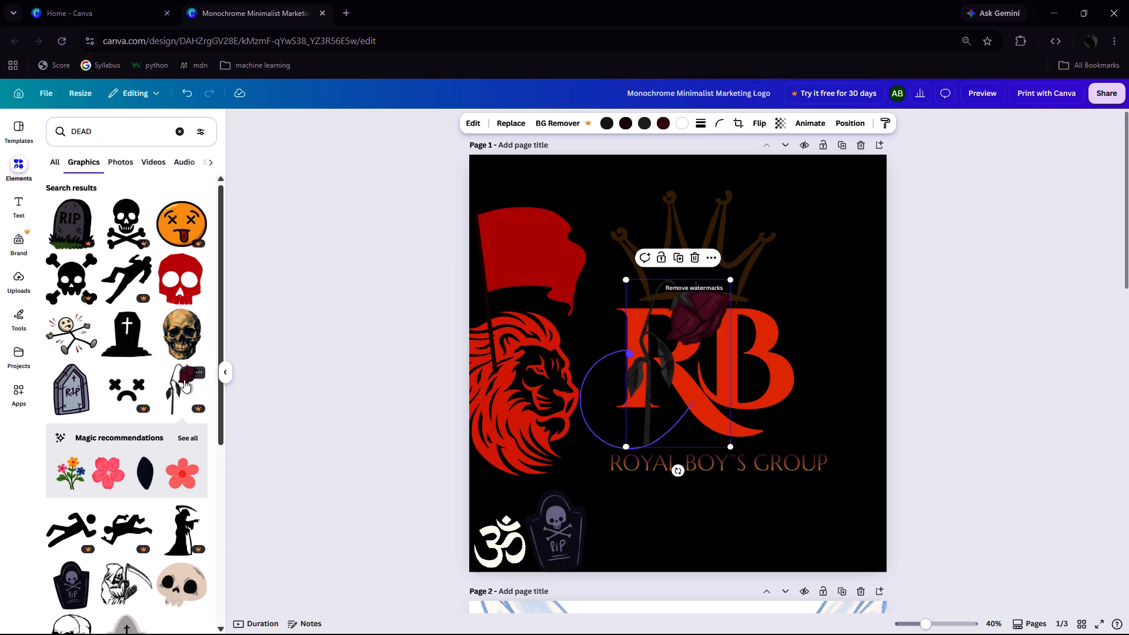
Add a heading to page 1 and replace its placeholder text with "aNIKET".
click(21, 206)
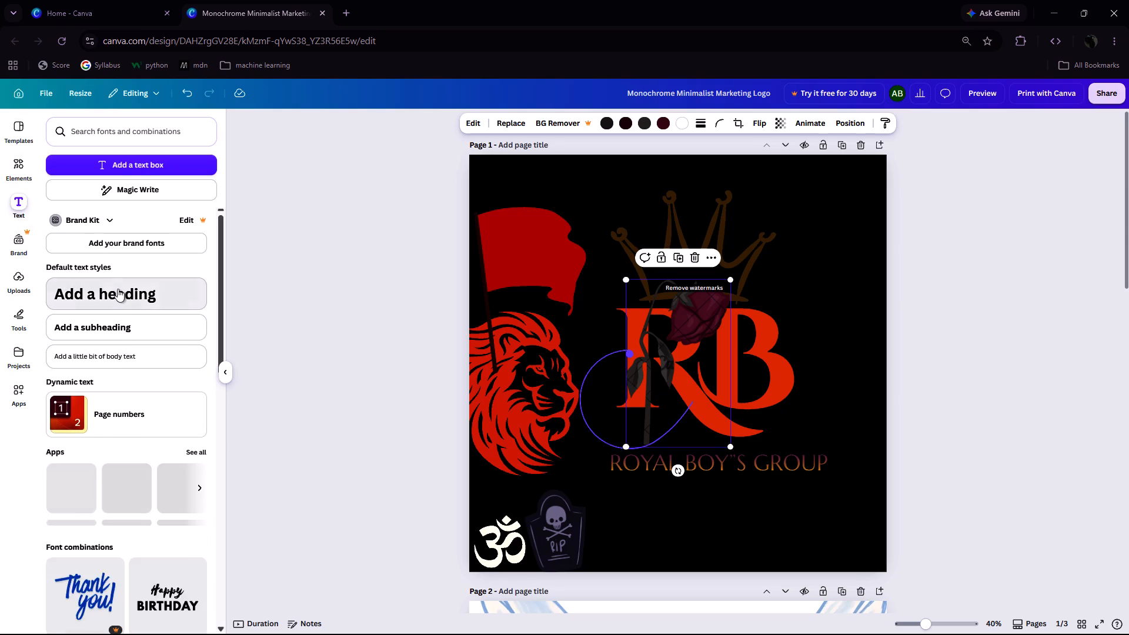
click(118, 288)
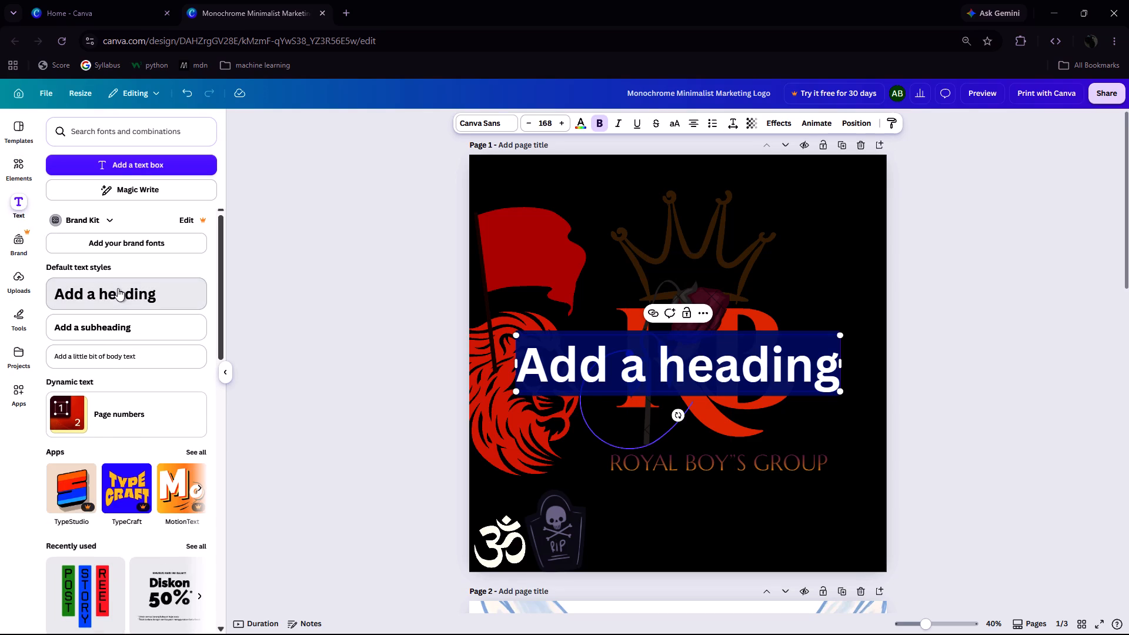
key(BackSpace)
text(aNIKET)
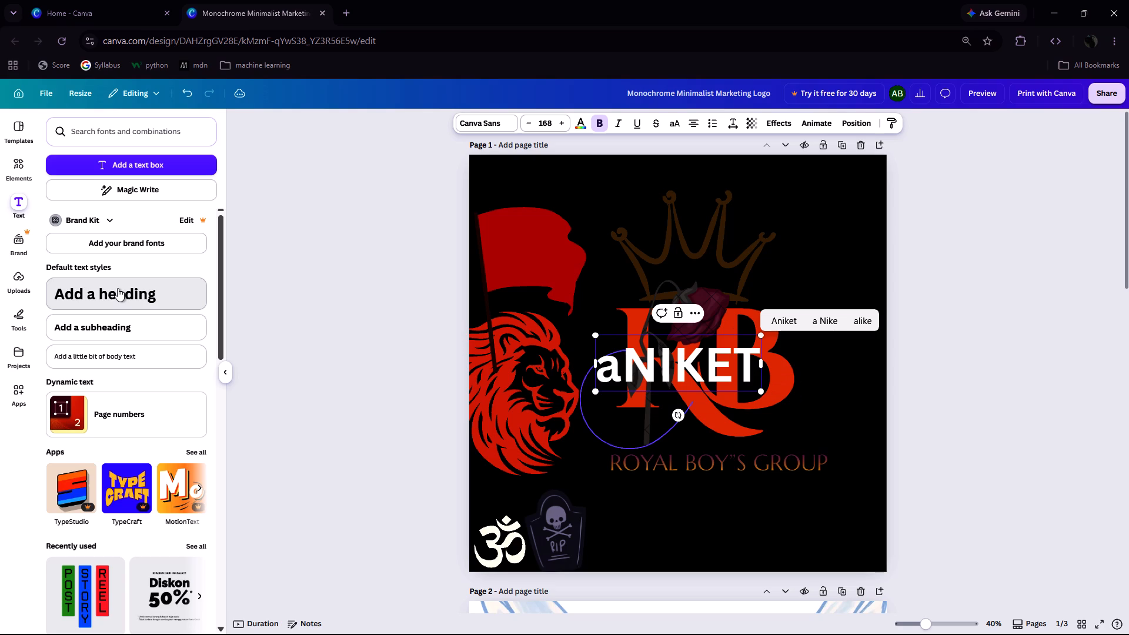